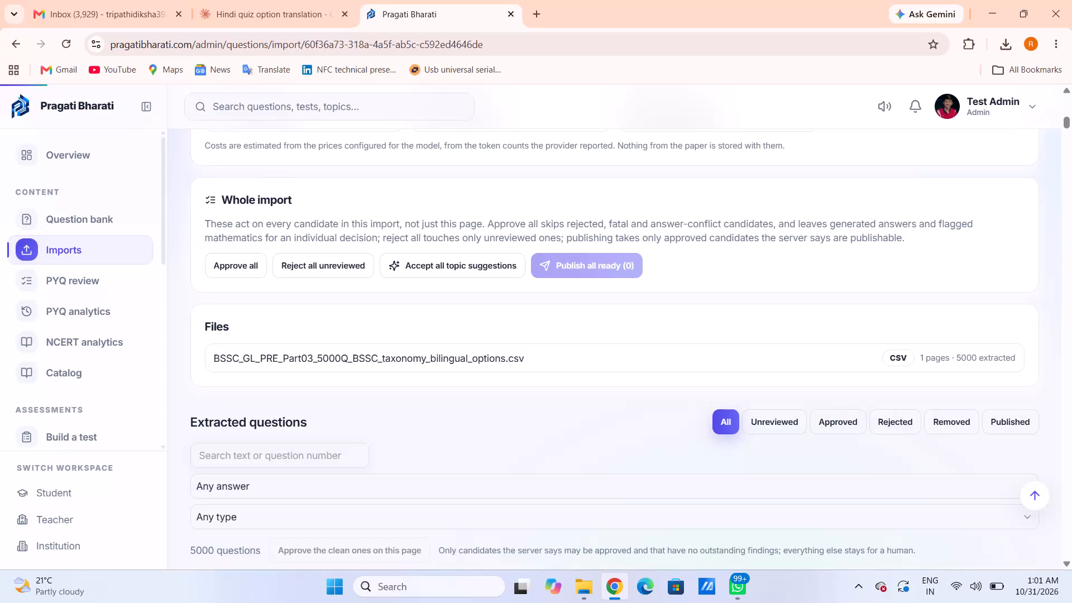
# Examine the extracted questions of the BSSC_GL_PRE_Part03 import, checking Candidate 34's bilingual text, options, answer and file details.
pyautogui.scroll(-3, 647, 360)
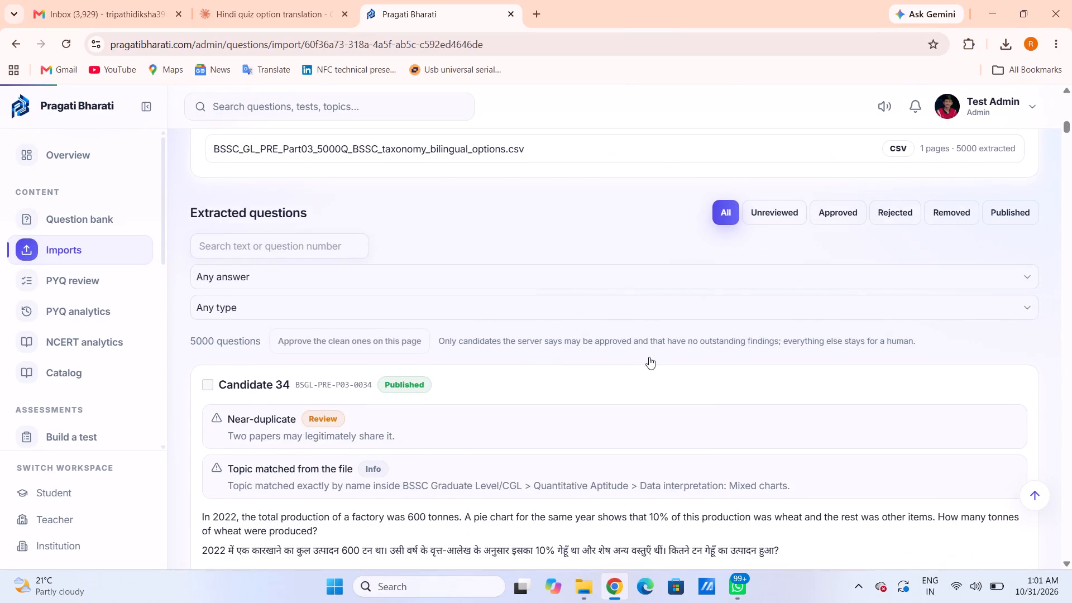
pyautogui.scroll(-10, 592, 346)
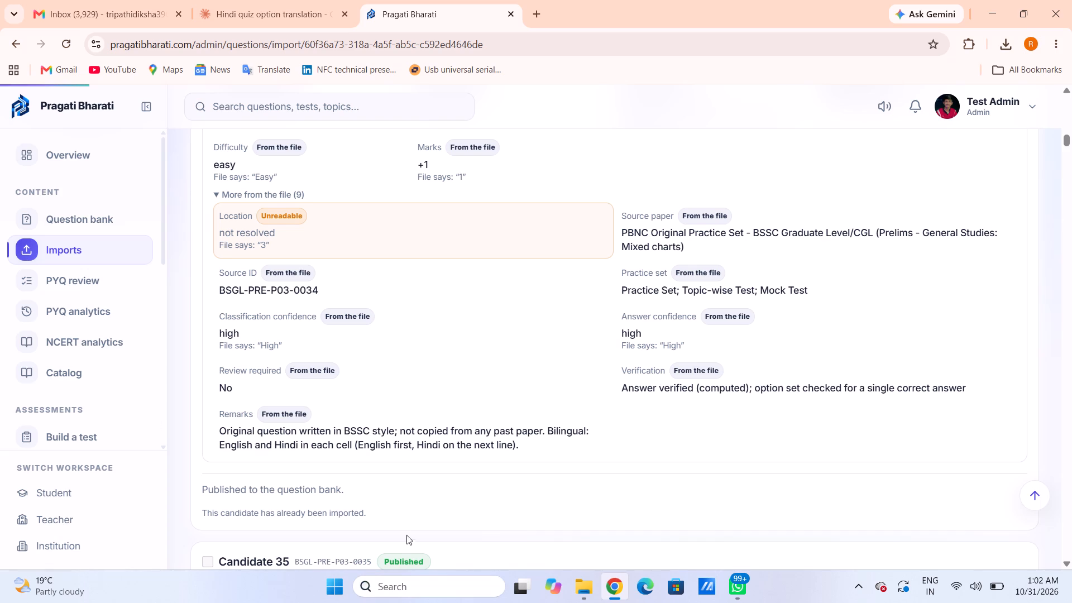
pyautogui.scroll(-5, 408, 383)
pyautogui.scroll(8, 411, 387)
pyautogui.scroll(4, 506, 373)
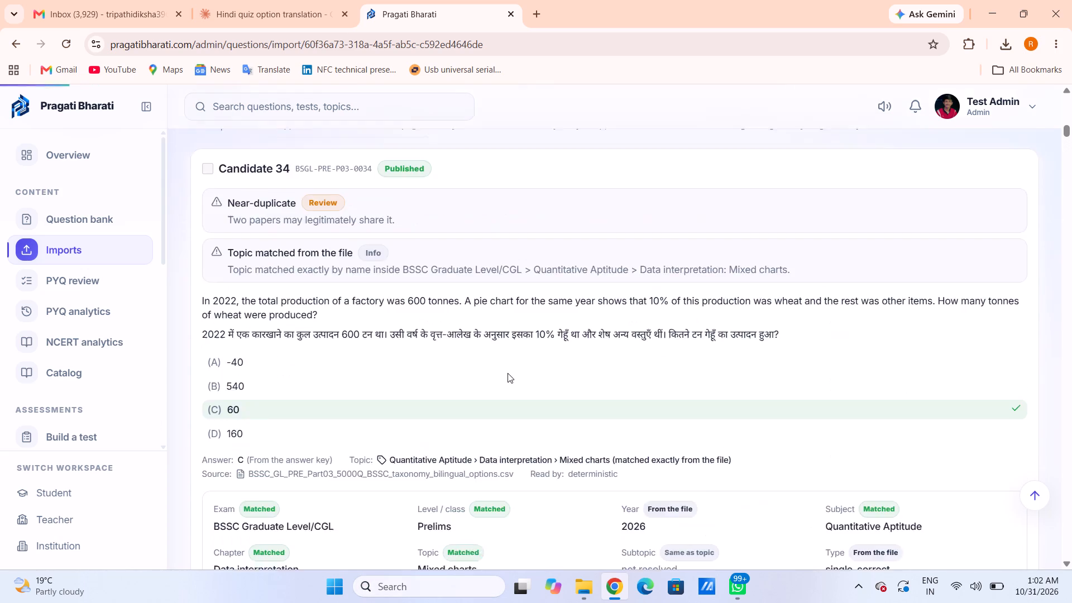
pyautogui.scroll(6, 540, 373)
pyautogui.scroll(-5, 632, 350)
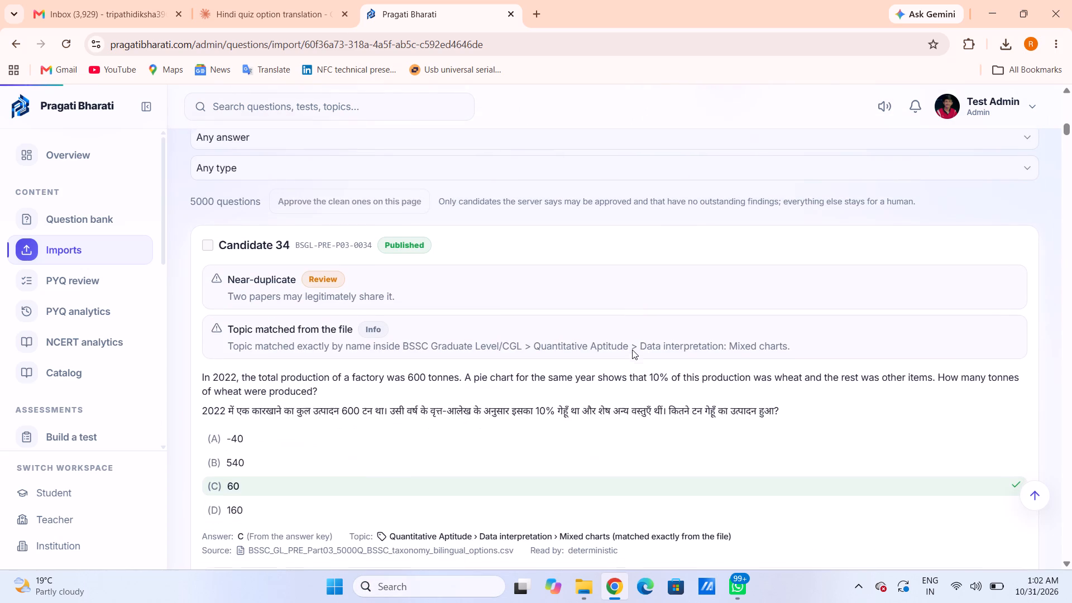
pyautogui.scroll(-11, 396, 419)
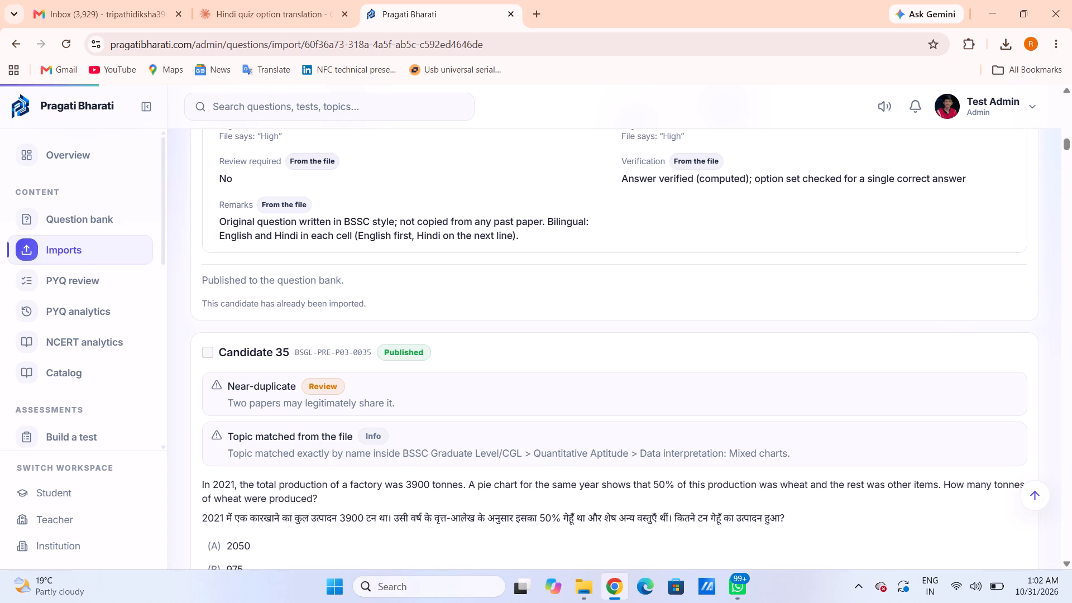
# Check the question bank, then return to the Imports page and look over the list of import jobs.
pyautogui.click(99, 216)
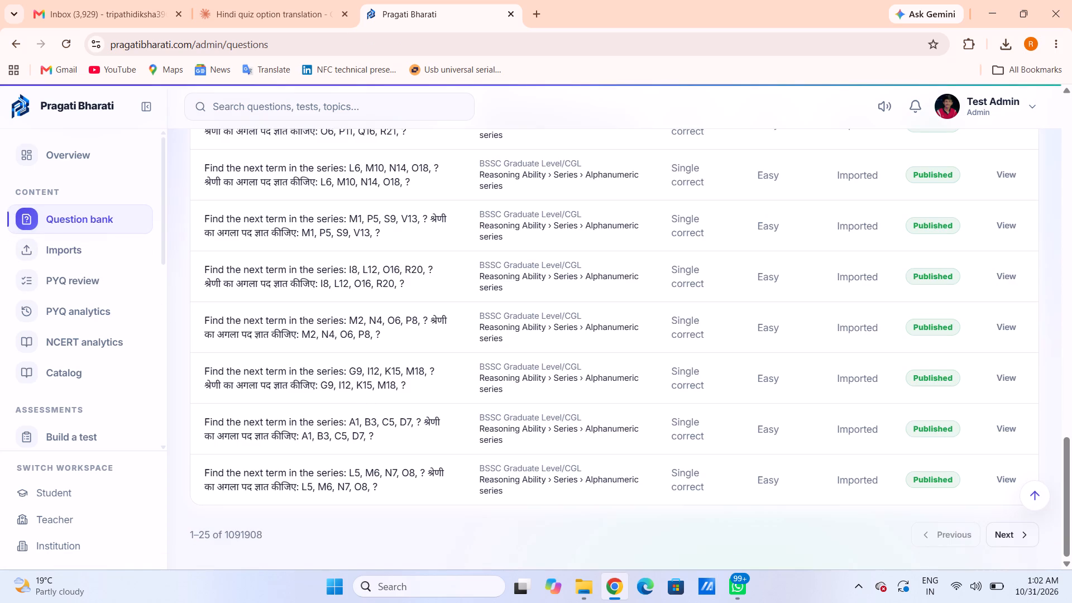
pyautogui.click(71, 245)
pyautogui.scroll(2, 431, 406)
pyautogui.scroll(-3, 431, 406)
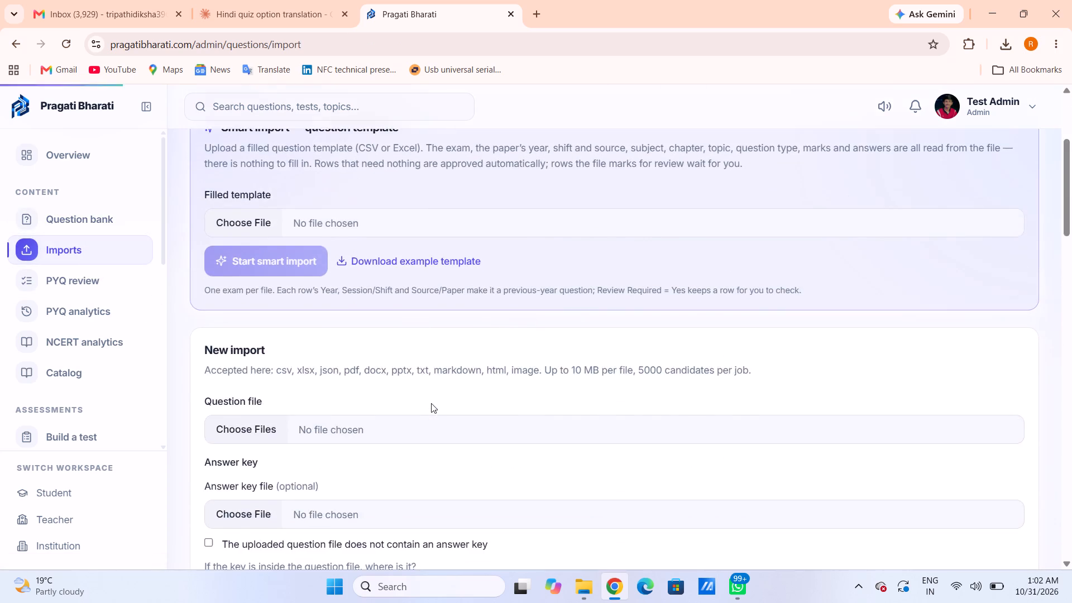
pyautogui.scroll(-10, 431, 403)
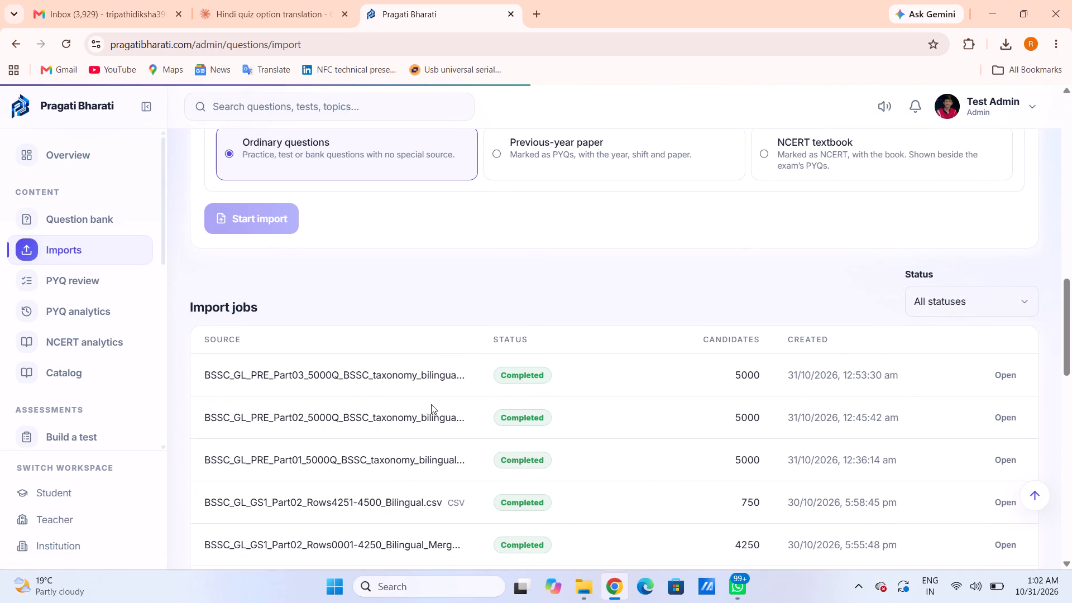
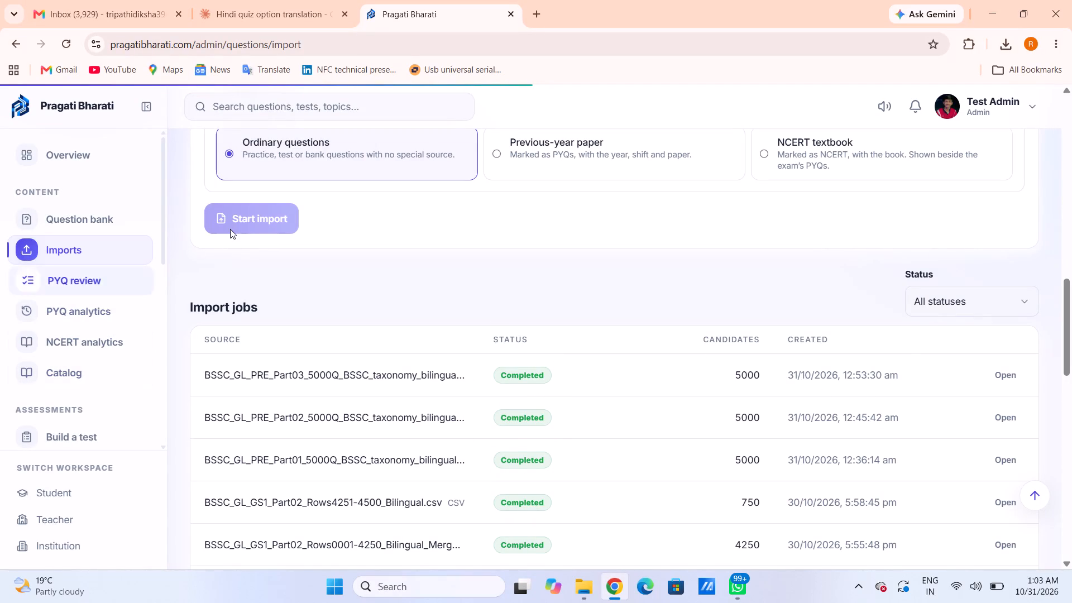
# Choose BSSC_GL_PRE_Part04_5000Q_BSSC_taxonomy_bilingual_options.csv from the Hindi Options Added folder as the question file for a new import.
pyautogui.click(102, 254)
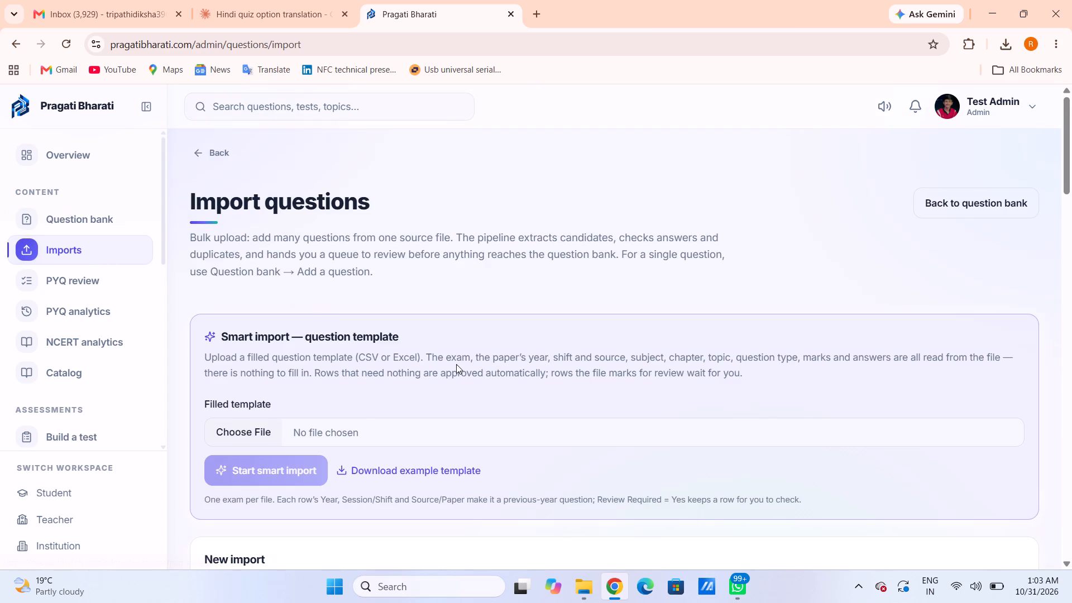
pyautogui.scroll(-4, 365, 398)
pyautogui.click(269, 362)
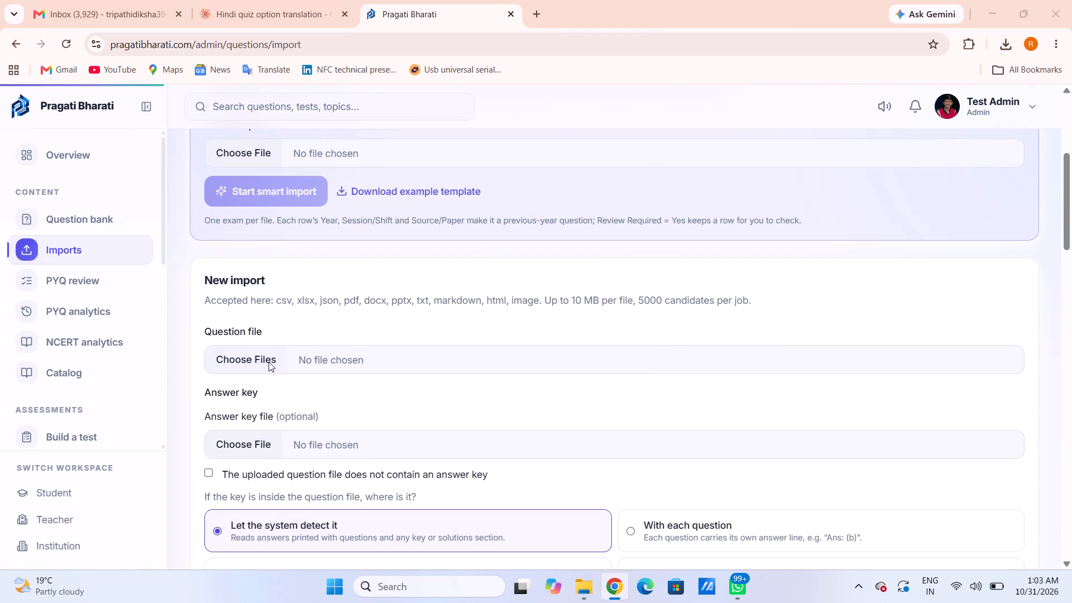
pyautogui.click(243, 207)
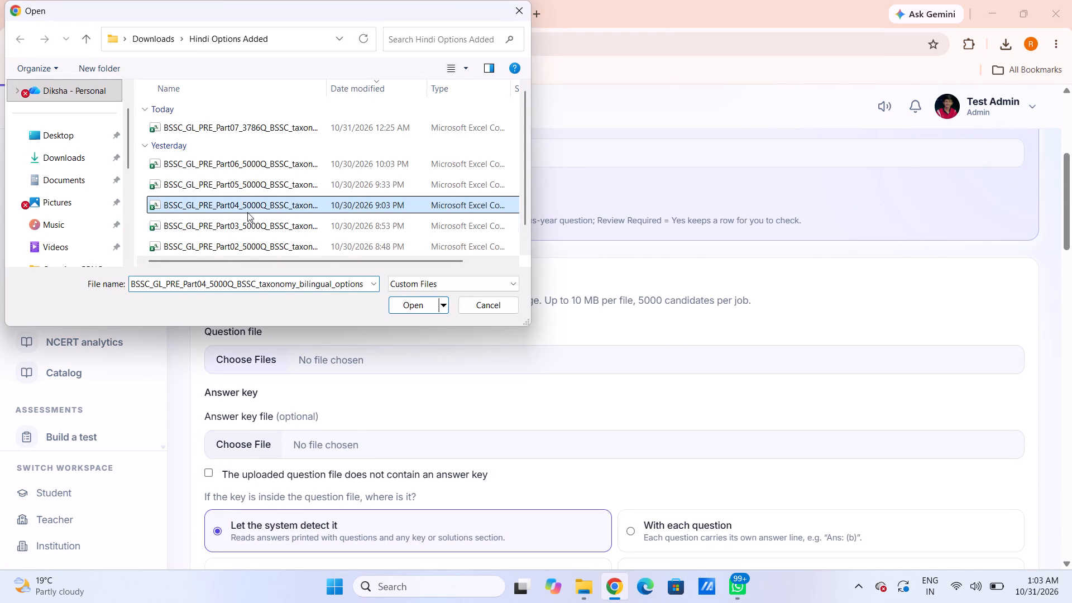
pyautogui.click(405, 307)
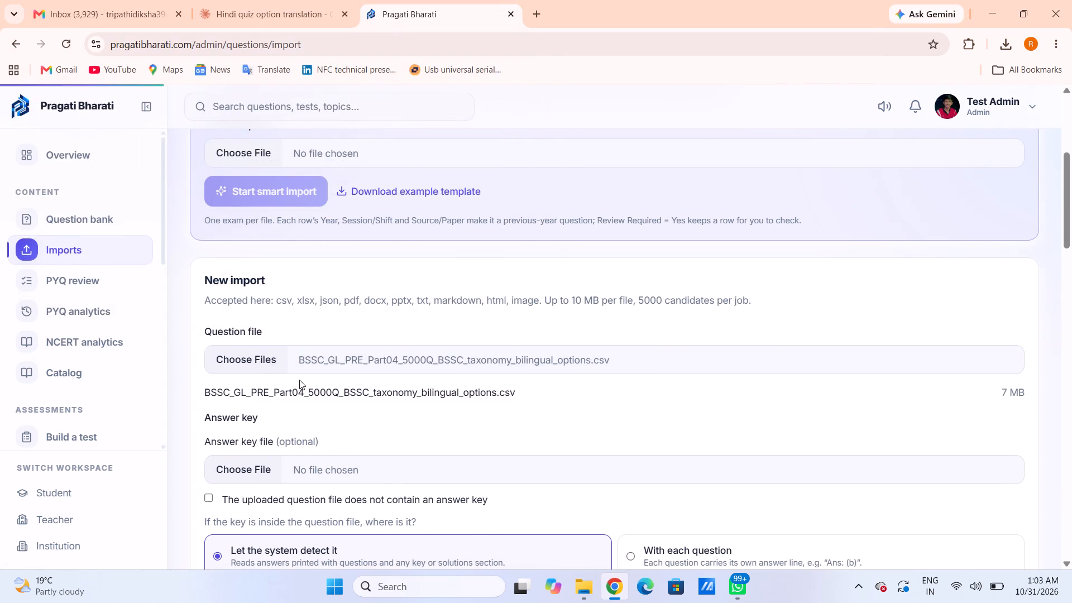
# Start the Part04 import as ordinary questions, keeping automatic answer-key detection and the default scope.
pyautogui.scroll(-1, 299, 380)
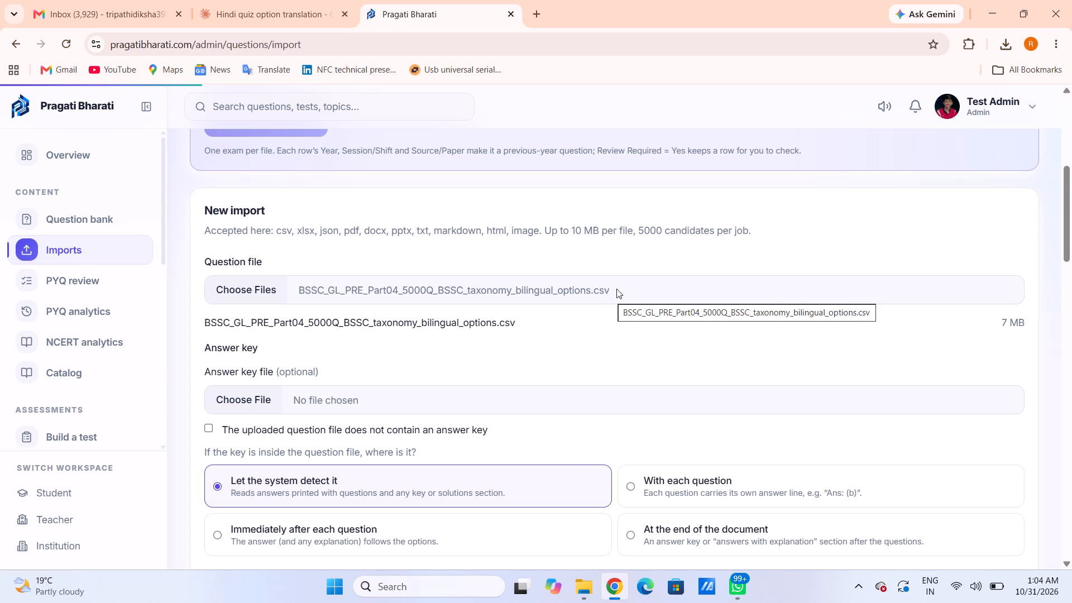
pyautogui.scroll(-1, 295, 356)
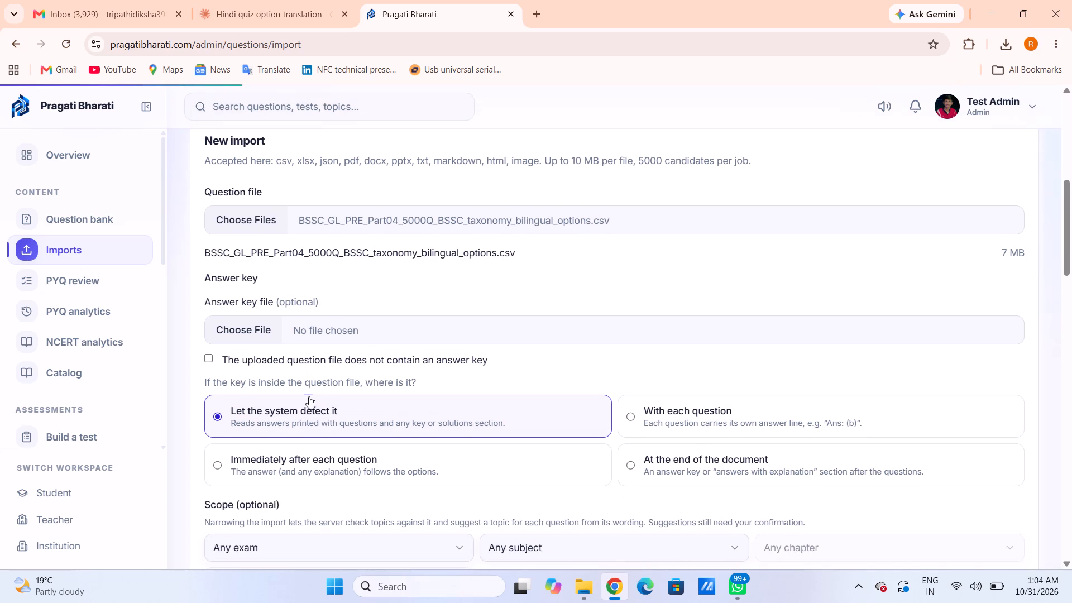
pyautogui.scroll(-2, 311, 396)
pyautogui.scroll(-1, 344, 365)
pyautogui.scroll(-2, 242, 318)
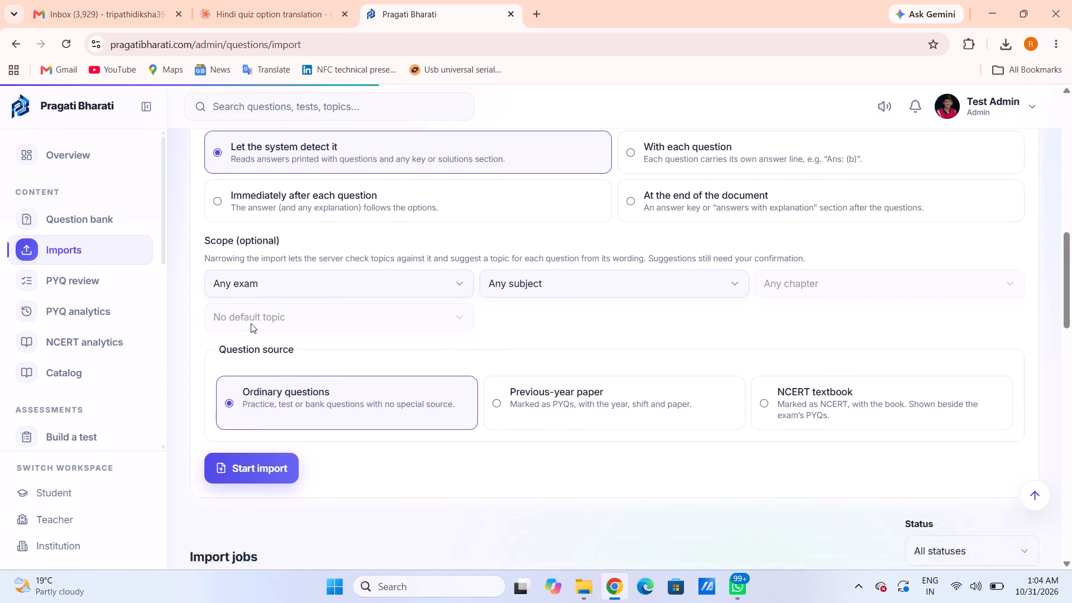
pyautogui.scroll(-1, 251, 323)
pyautogui.click(265, 314)
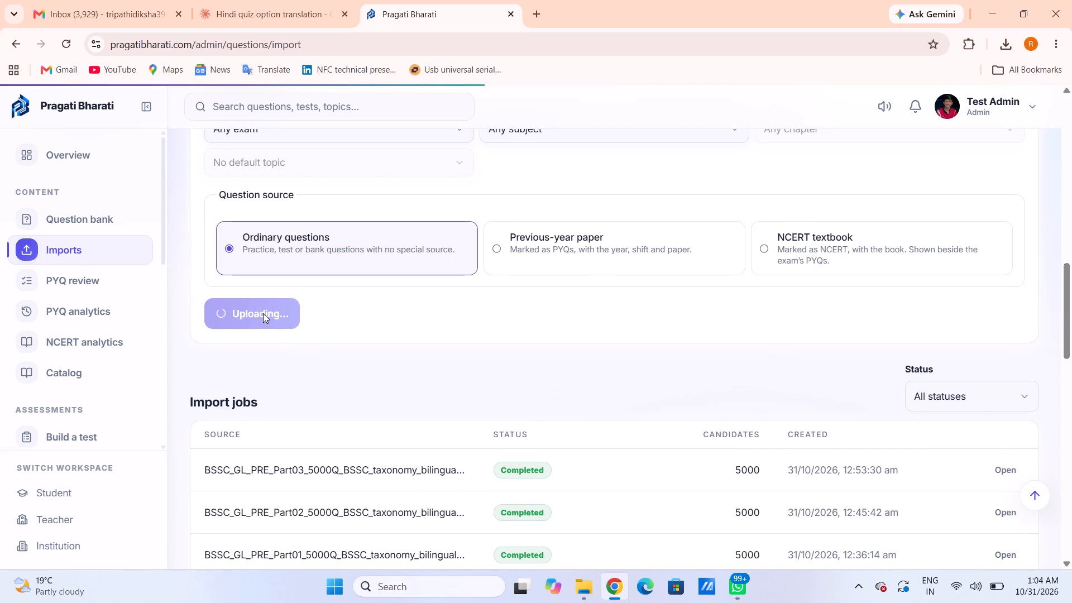
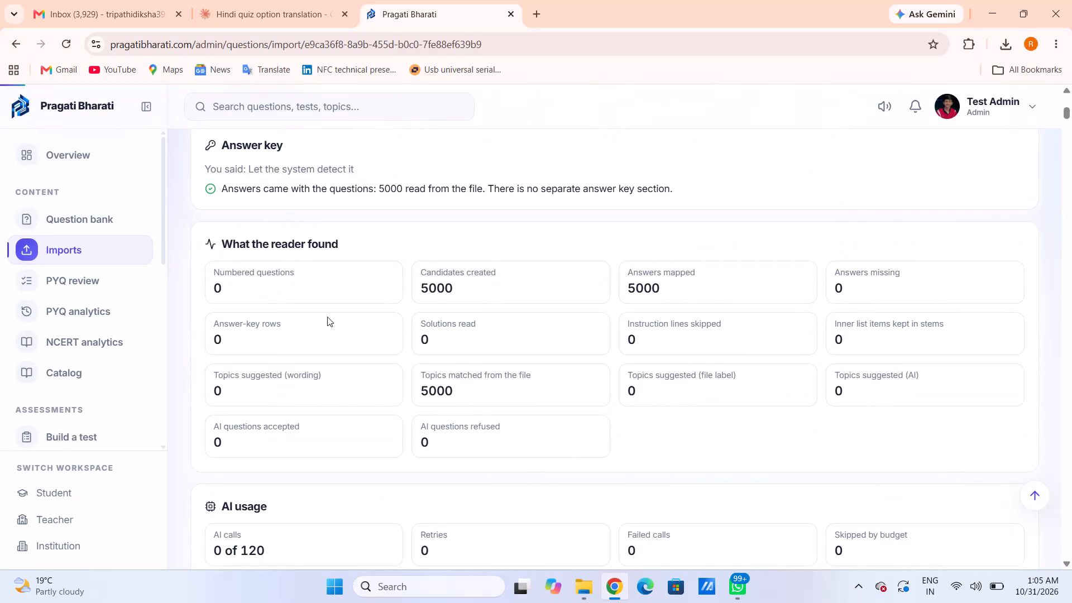
# Review the Part04 import's summary counts, import progress, answer-key detection and reader findings.
pyautogui.scroll(4, 551, 384)
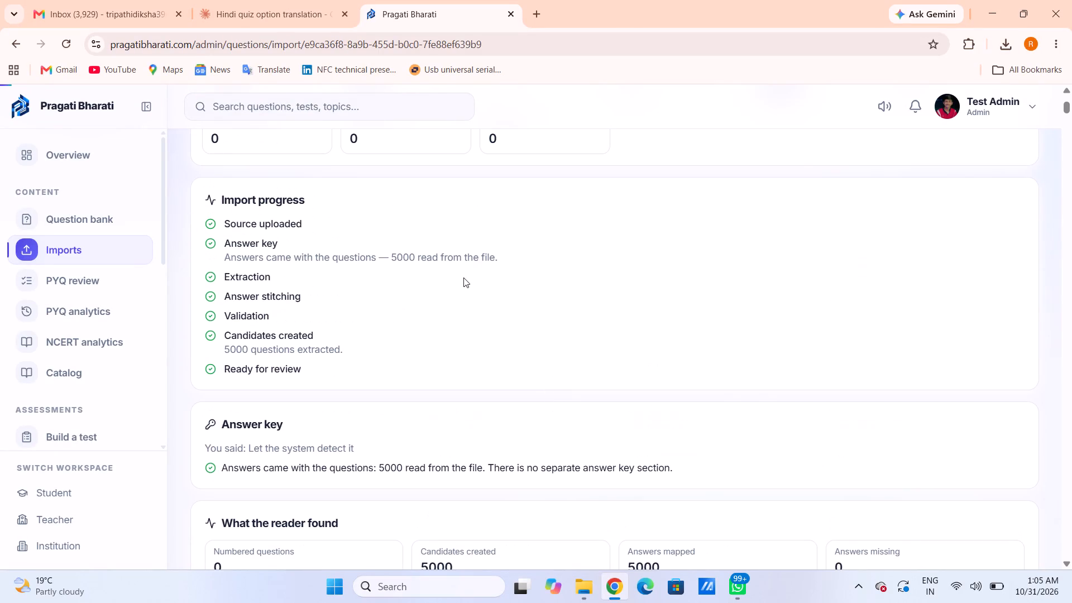
pyautogui.scroll(6, 464, 277)
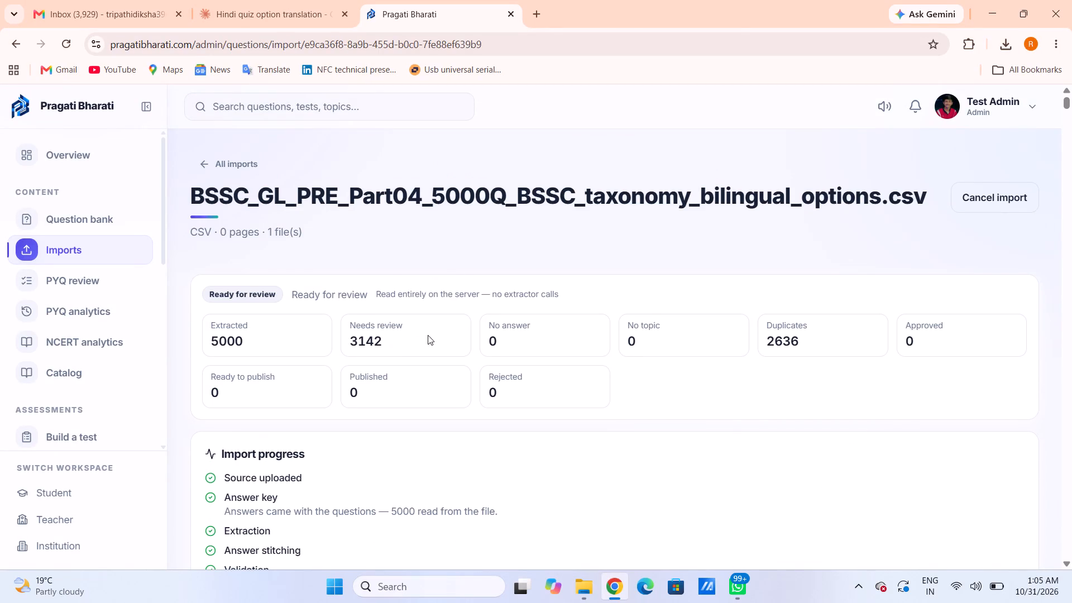
pyautogui.scroll(-1, 425, 337)
pyautogui.moveTo(206, 286); pyautogui.dragTo(731, 314)
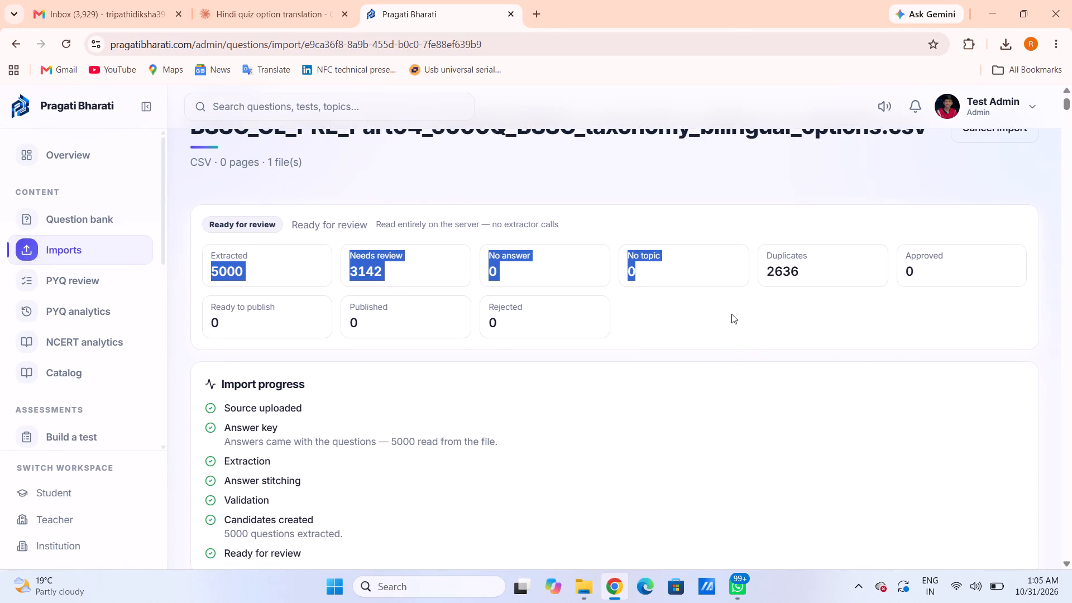
pyautogui.moveTo(731, 314); pyautogui.dragTo(926, 320)
pyautogui.scroll(-3, 452, 404)
pyautogui.click(425, 401)
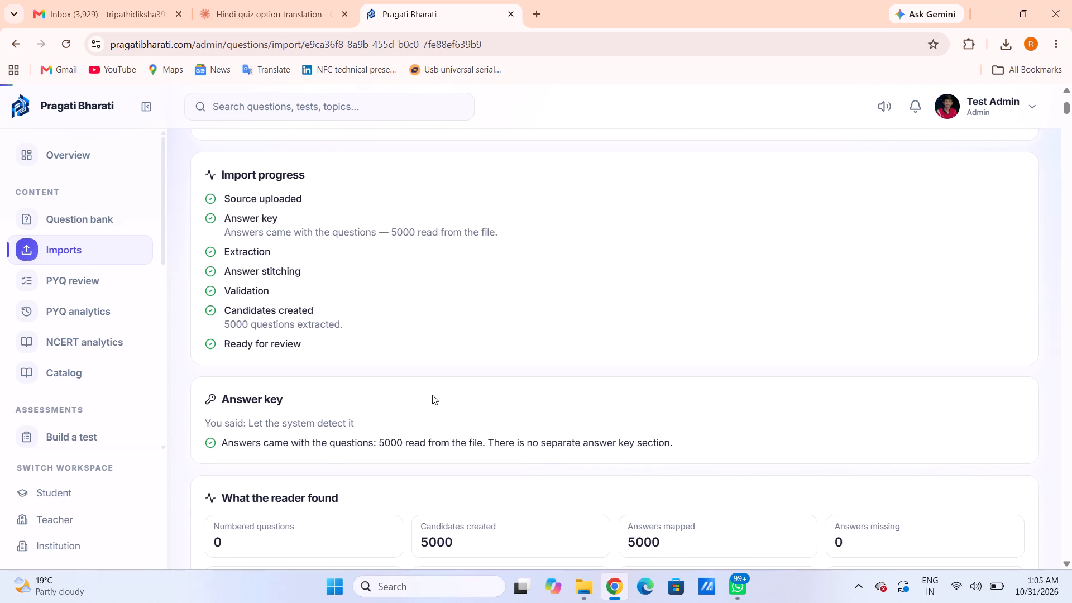
pyautogui.scroll(-6, 432, 395)
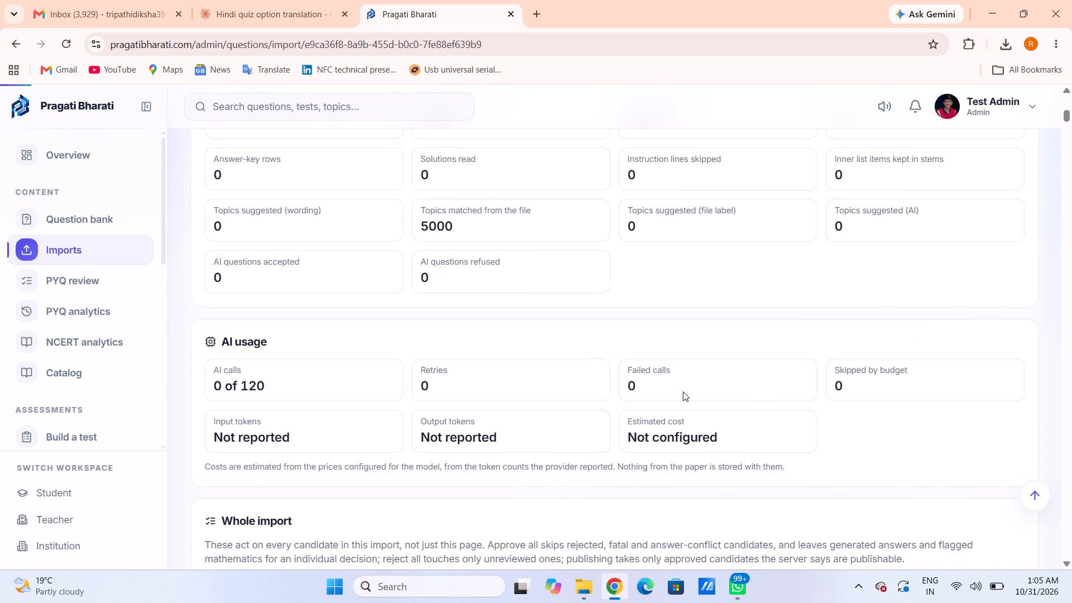
# Approve all candidates across the whole Part04 import and confirm the bulk approval.
pyautogui.scroll(-6, 683, 391)
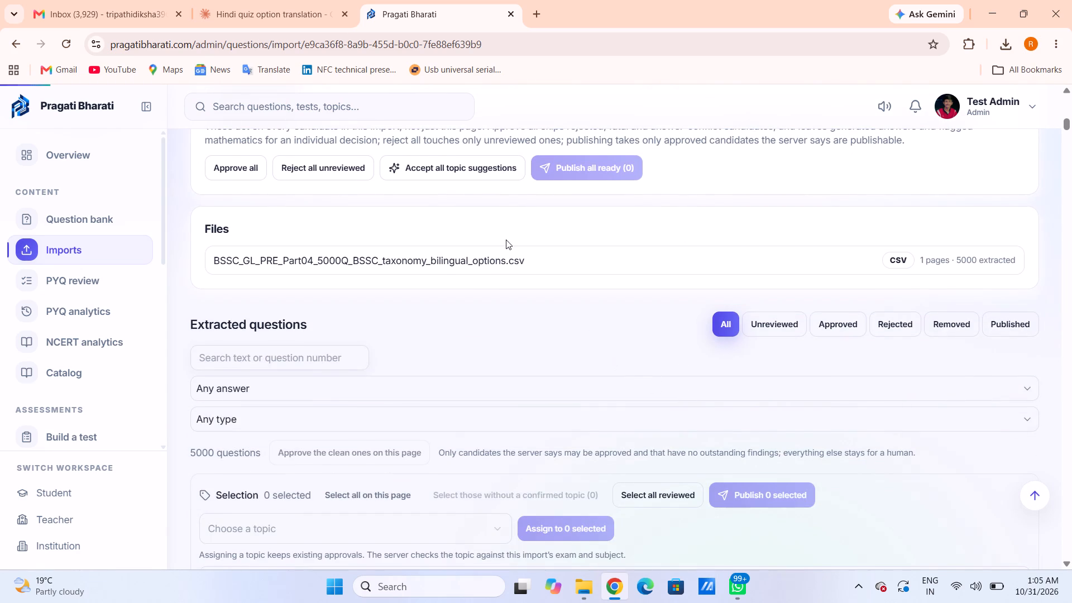
pyautogui.scroll(1, 506, 240)
pyautogui.click(246, 244)
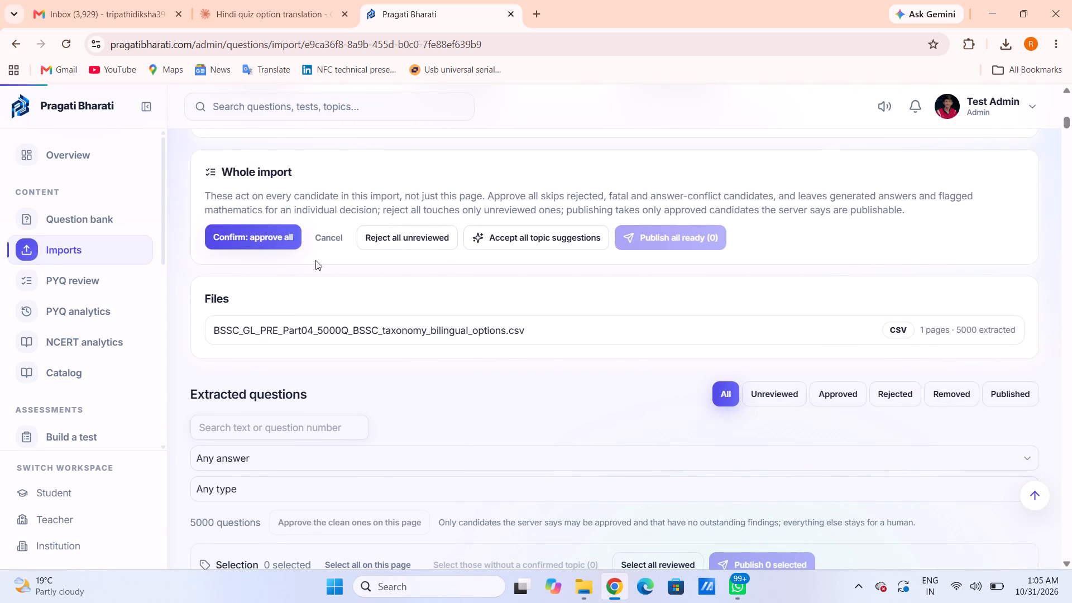
pyautogui.click(258, 237)
pyautogui.scroll(4, 713, 414)
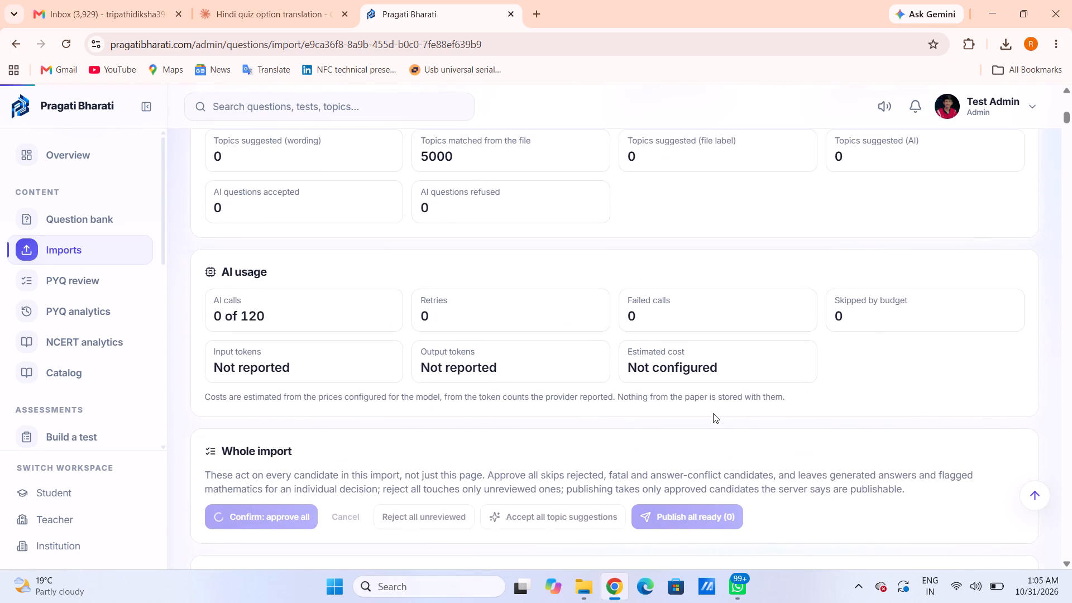
pyautogui.scroll(11, 713, 413)
pyautogui.scroll(-8, 714, 409)
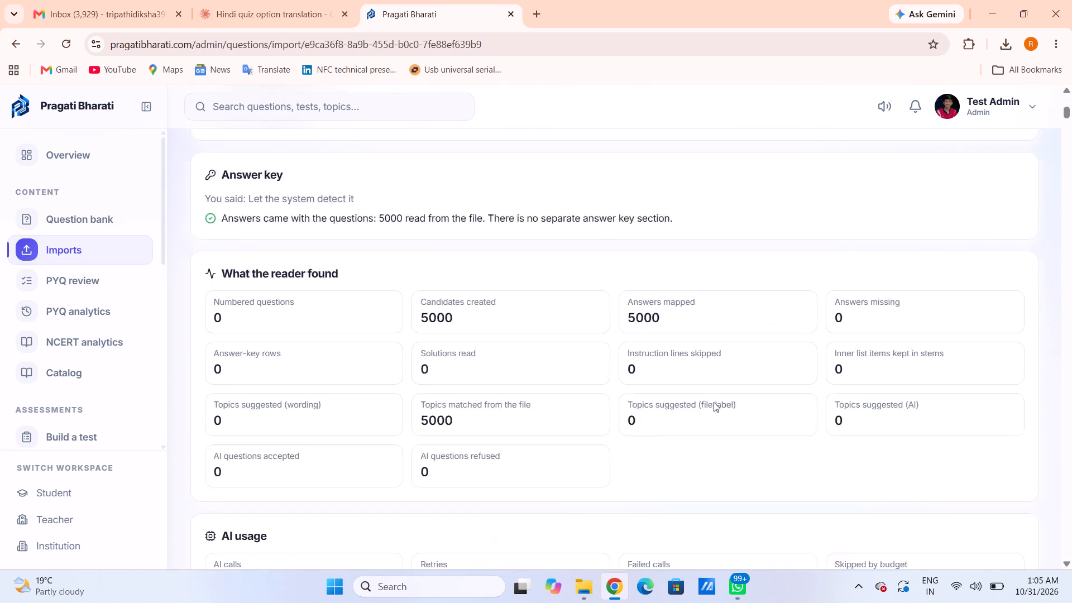
pyautogui.scroll(-4, 714, 399)
pyautogui.scroll(3, 714, 399)
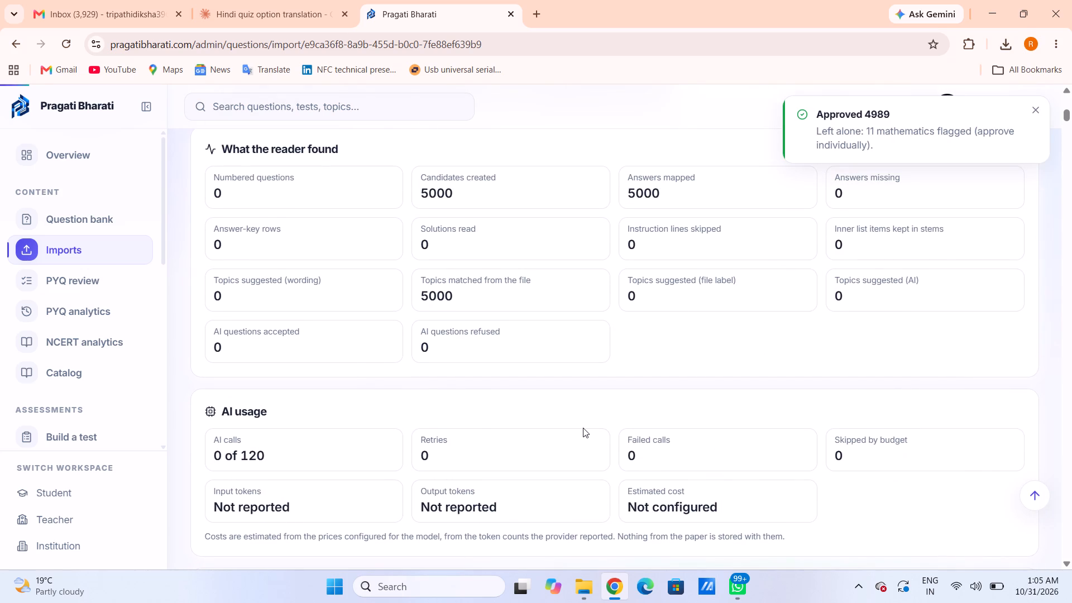
# Publish all ready questions across the whole Part04 import.
pyautogui.scroll(-18, 583, 428)
pyautogui.scroll(4, 585, 419)
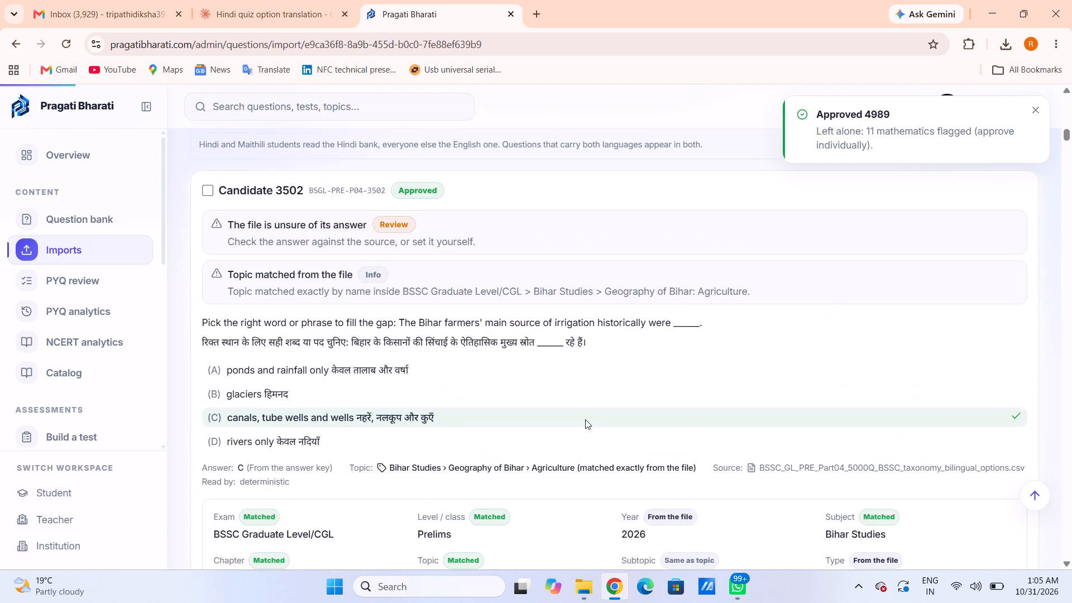
pyautogui.scroll(5, 585, 418)
pyautogui.scroll(2, 697, 270)
pyautogui.click(611, 170)
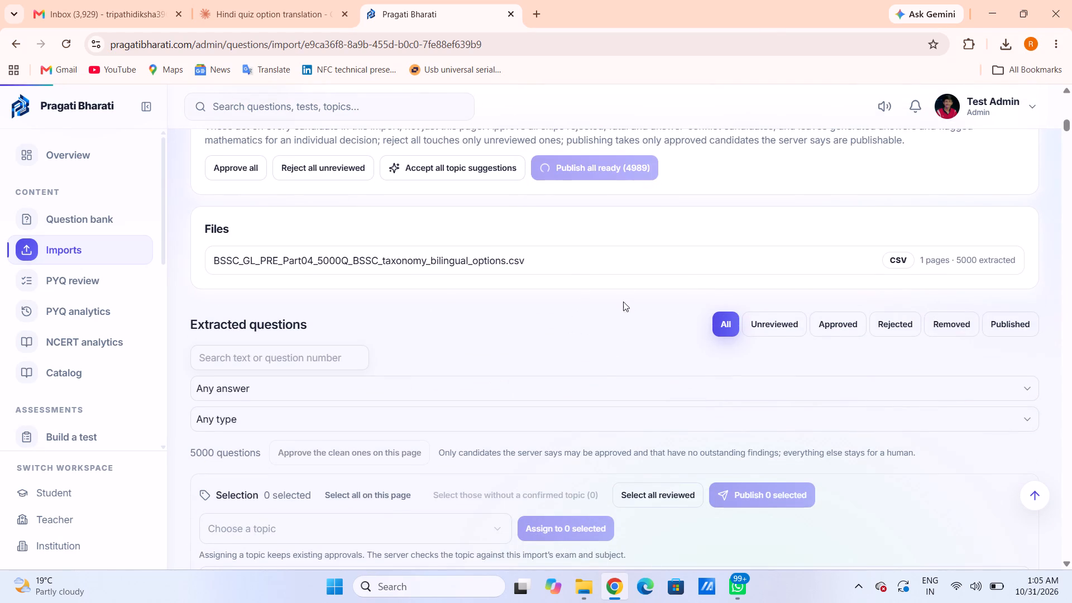
pyautogui.scroll(1, 602, 376)
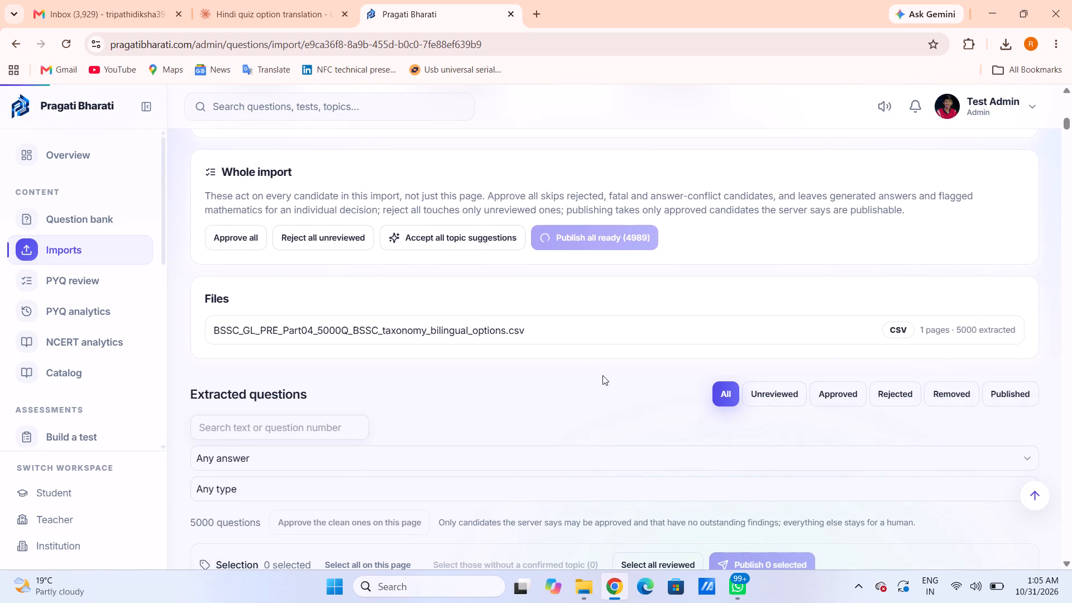
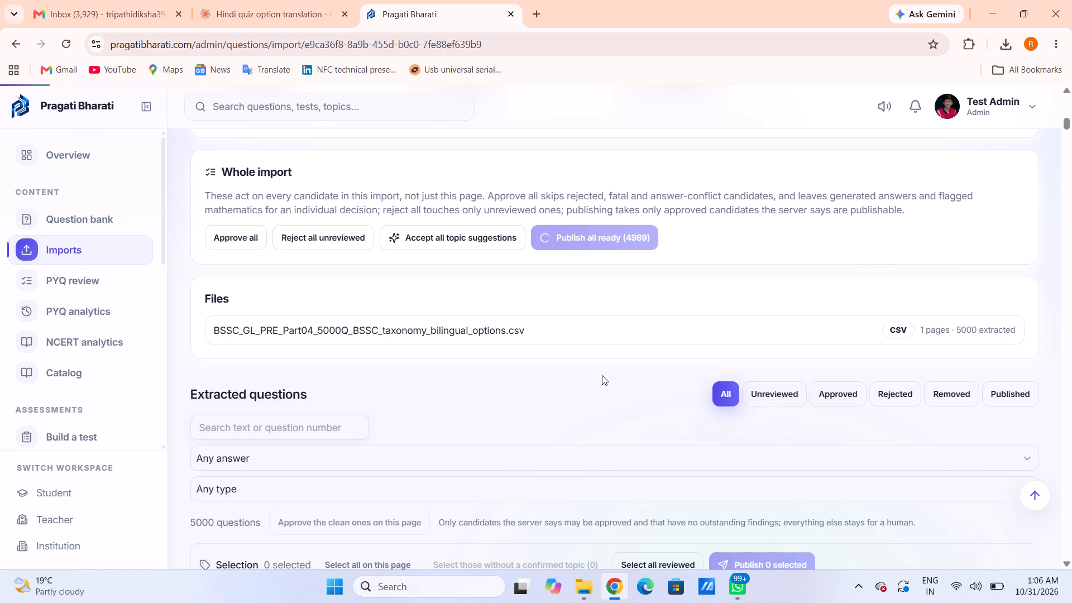
pyautogui.scroll(-8, 459, 437)
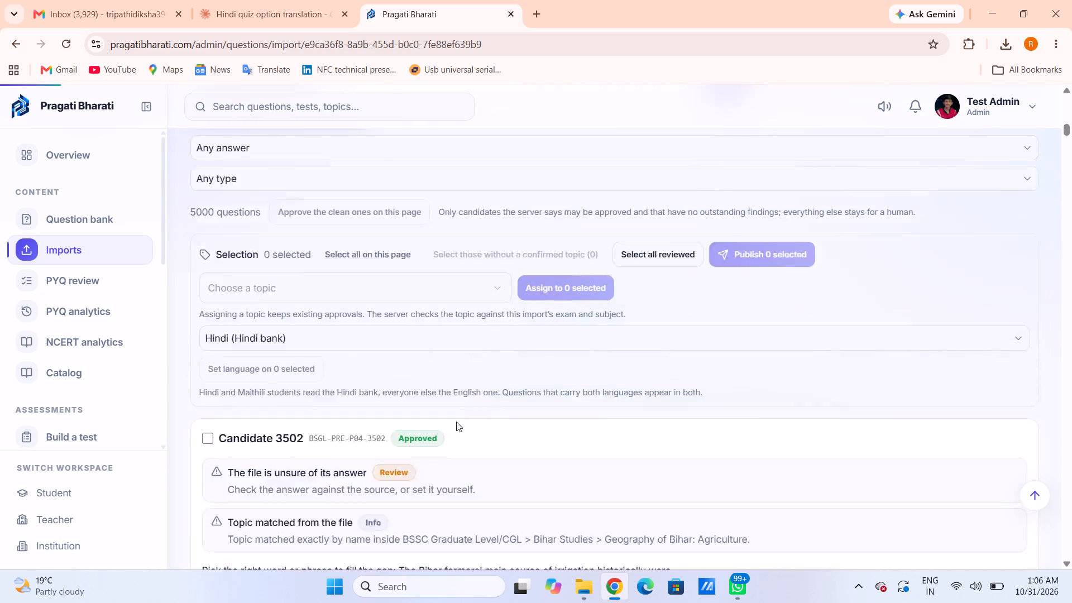
pyautogui.scroll(-9, 437, 287)
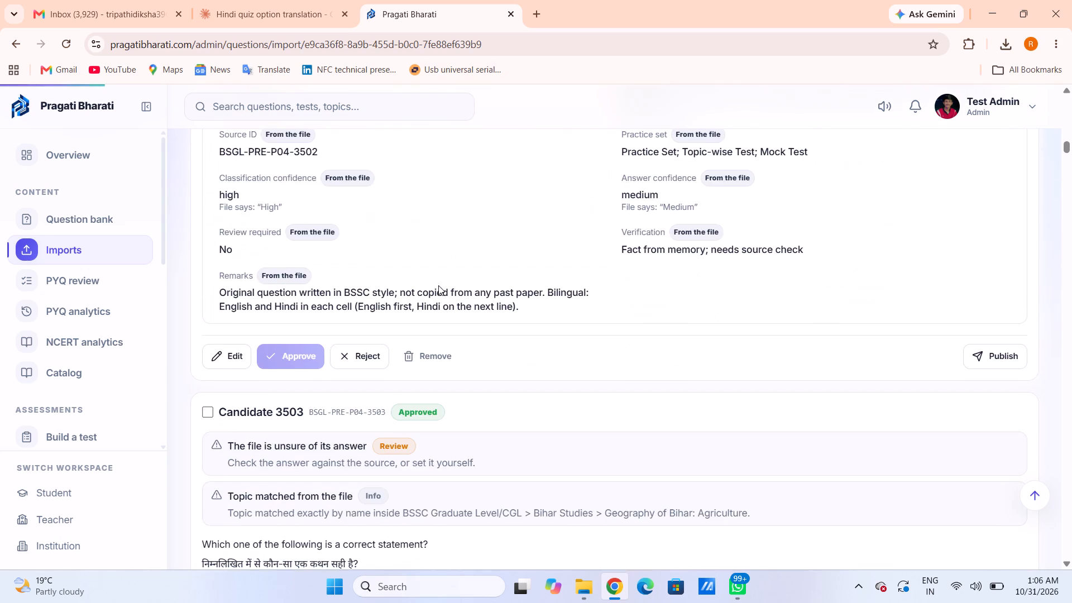
pyautogui.scroll(17, 438, 285)
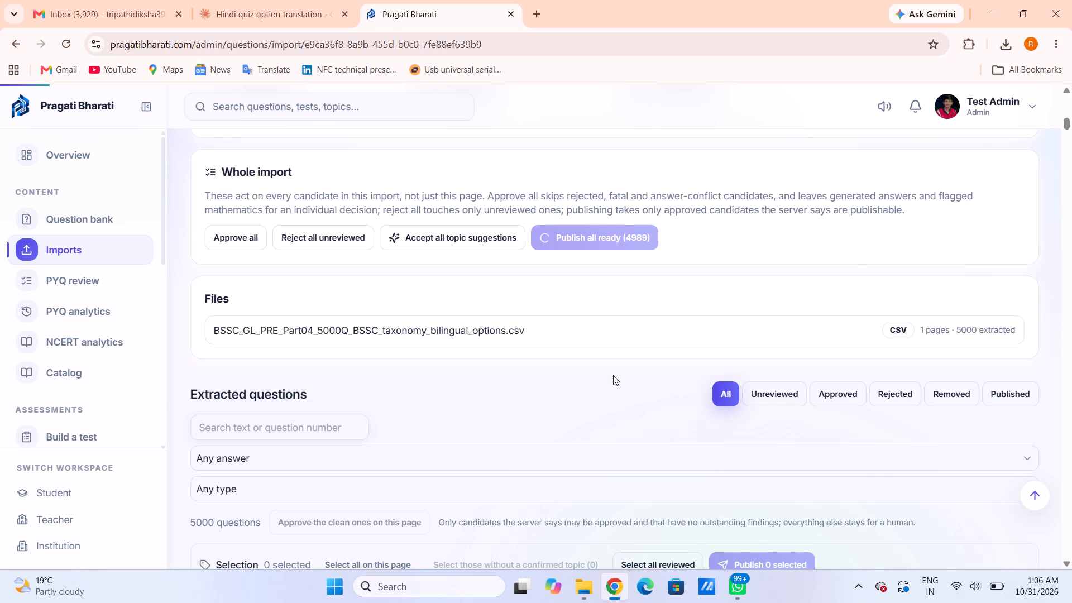
pyautogui.click(613, 375)
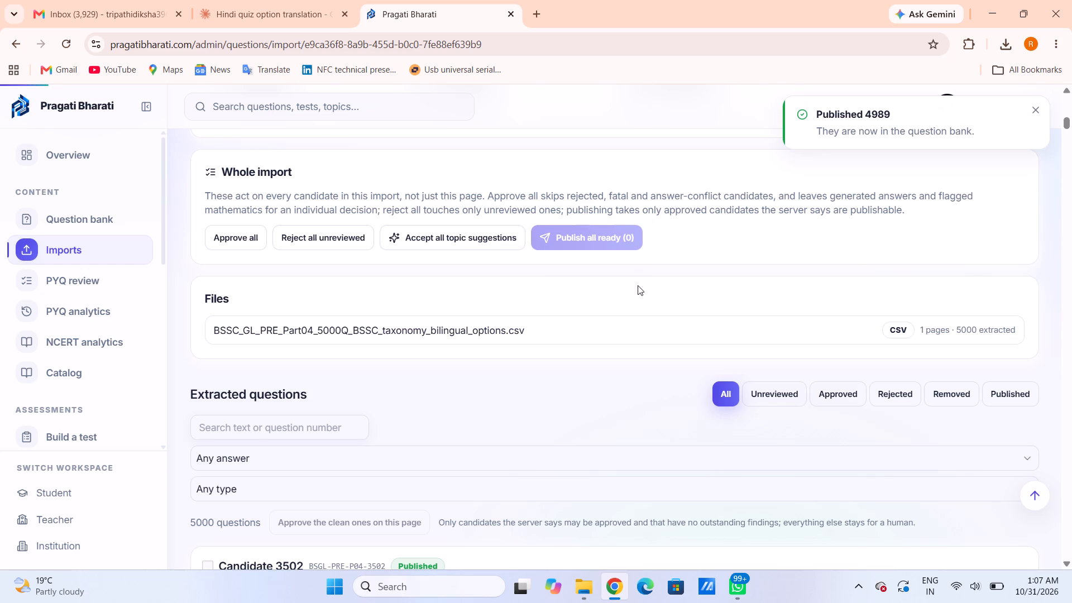
pyautogui.scroll(-4, 557, 350)
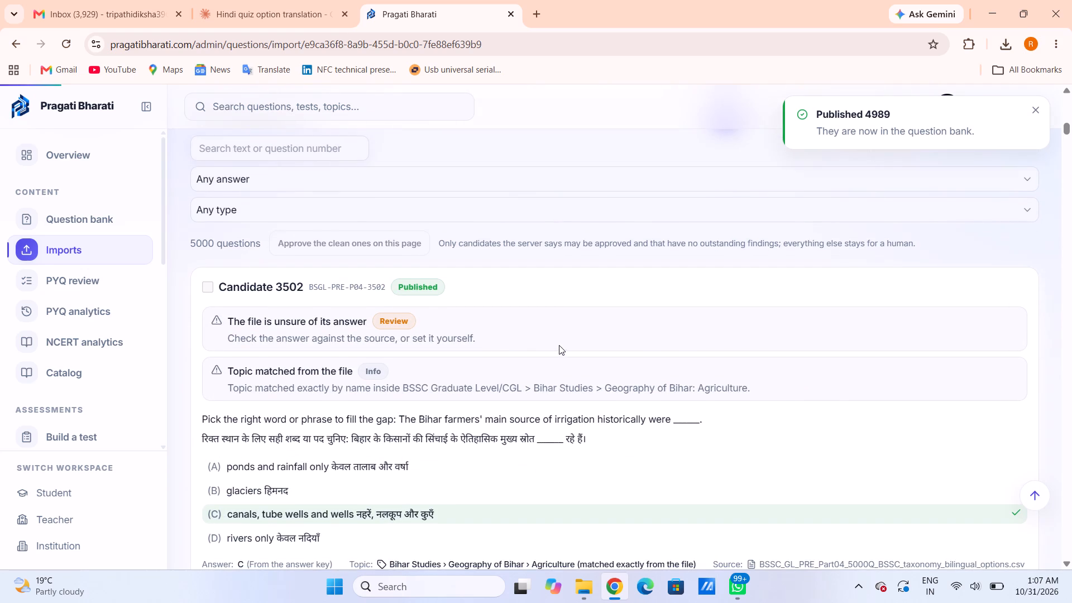
pyautogui.scroll(-8, 585, 345)
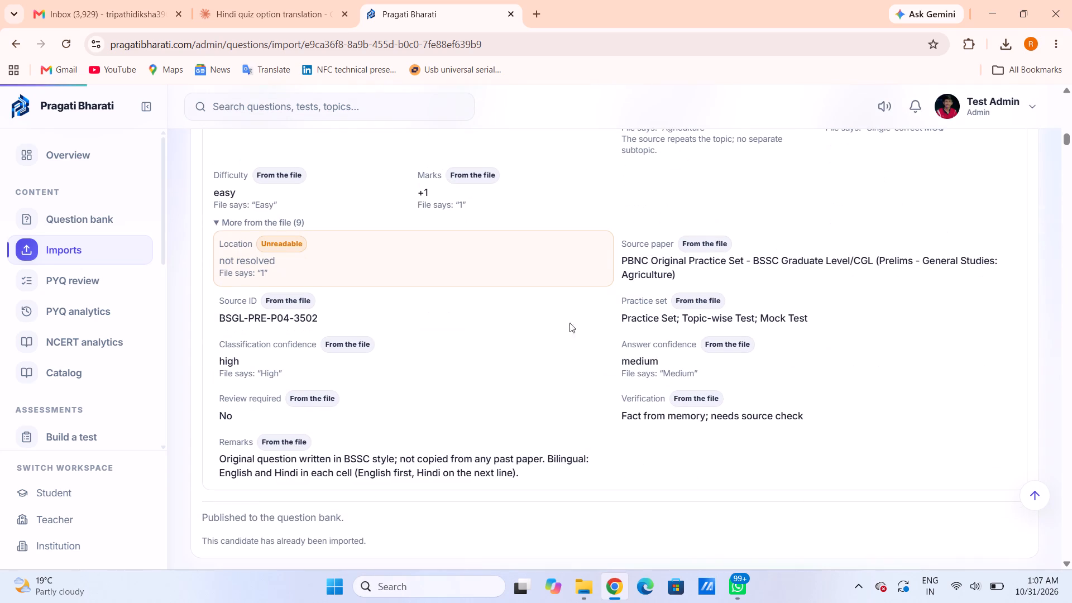
pyautogui.scroll(-4, 576, 318)
pyautogui.scroll(8, 576, 318)
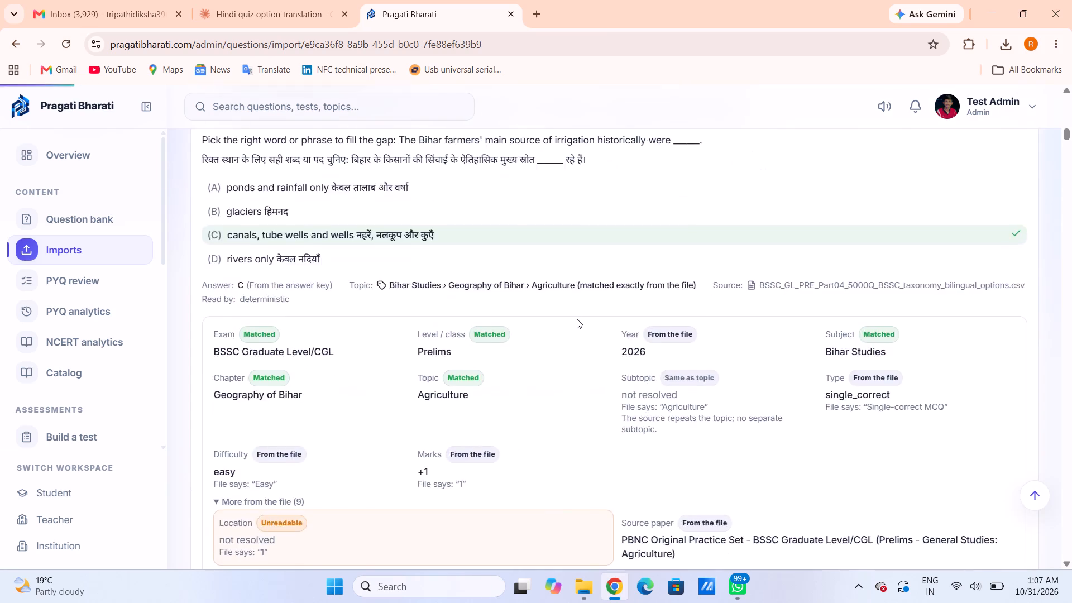
pyautogui.scroll(-5, 577, 319)
pyautogui.scroll(3, 577, 319)
pyautogui.scroll(-3, 578, 322)
pyautogui.scroll(13, 578, 323)
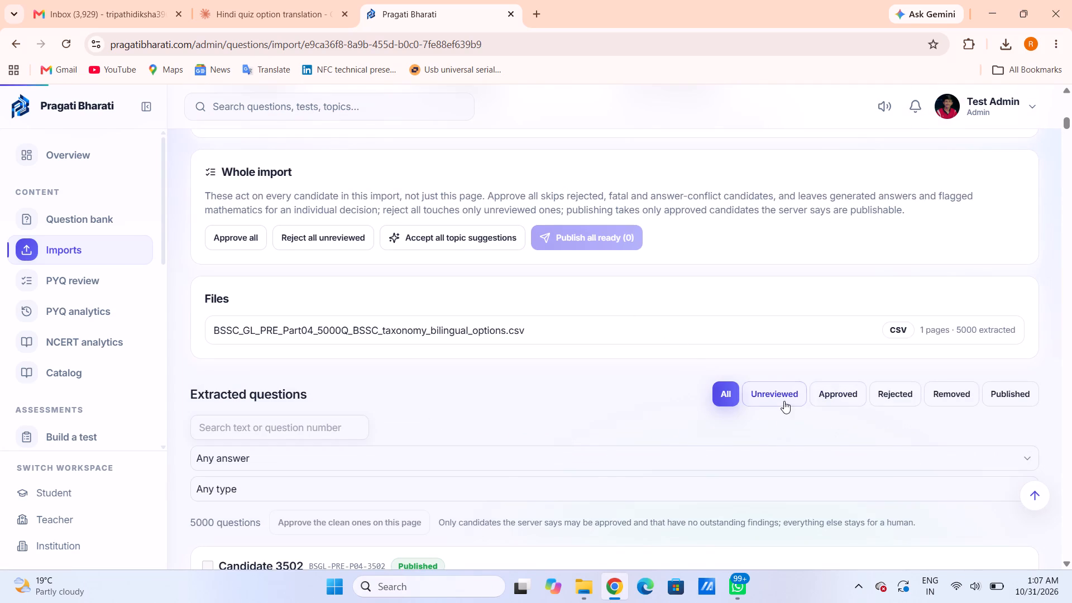
# Filter the extracted questions to the unreviewed ones and approve Candidate 1512, the letter series question D, f, H, j, L.
pyautogui.click(776, 399)
pyautogui.scroll(-4, 773, 395)
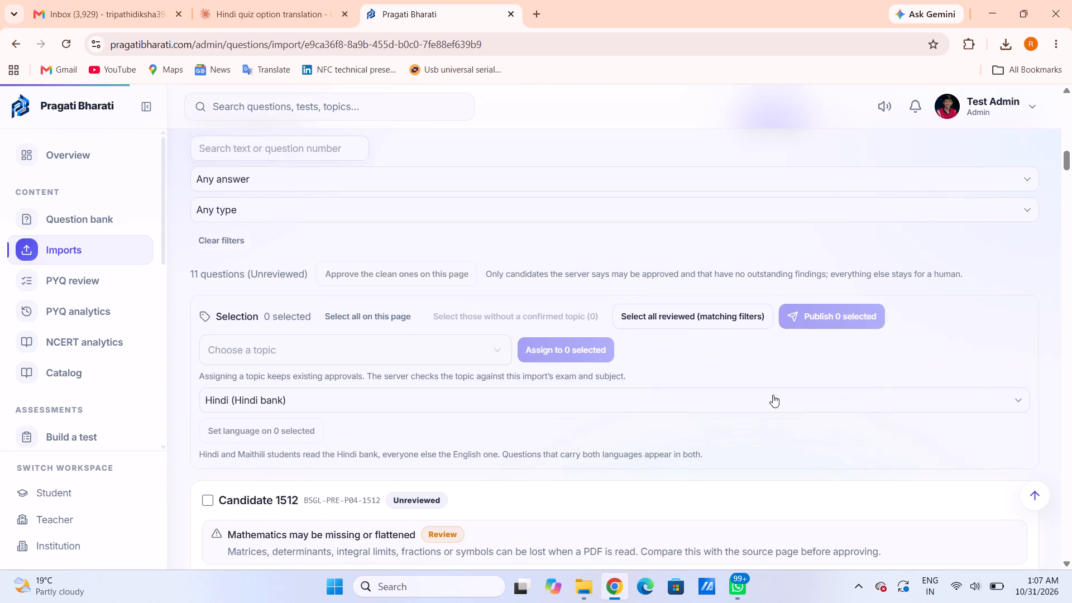
pyautogui.scroll(-3, 773, 395)
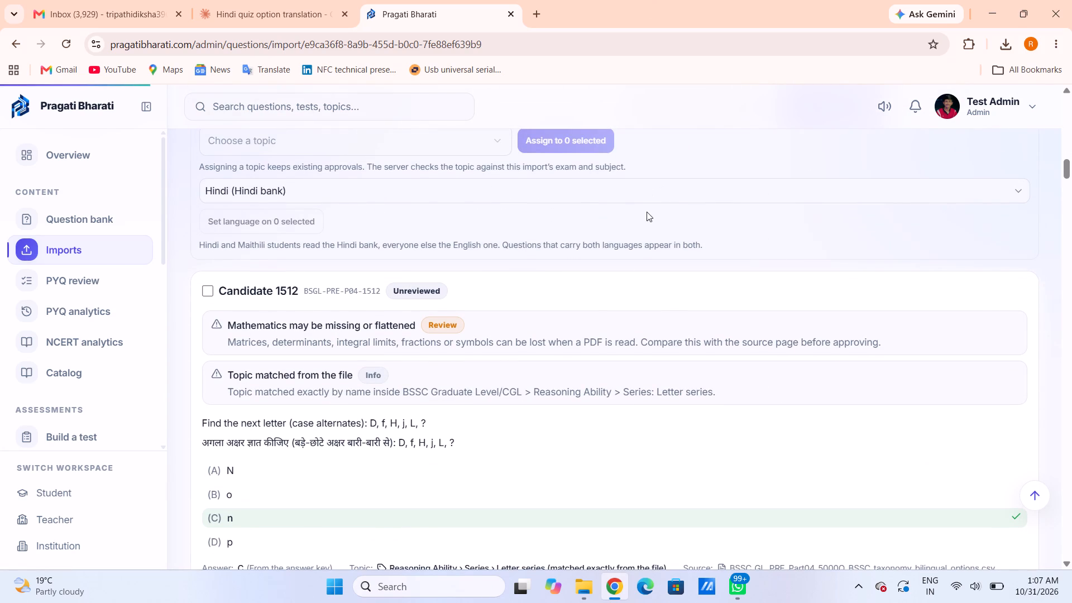
pyautogui.scroll(-3, 643, 223)
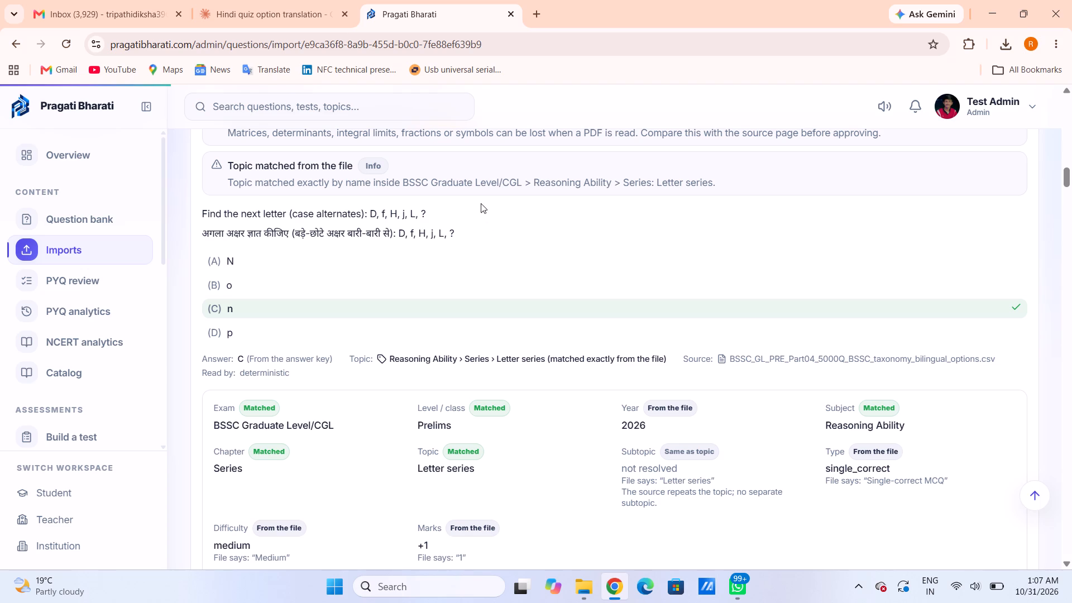
pyautogui.scroll(2, 315, 309)
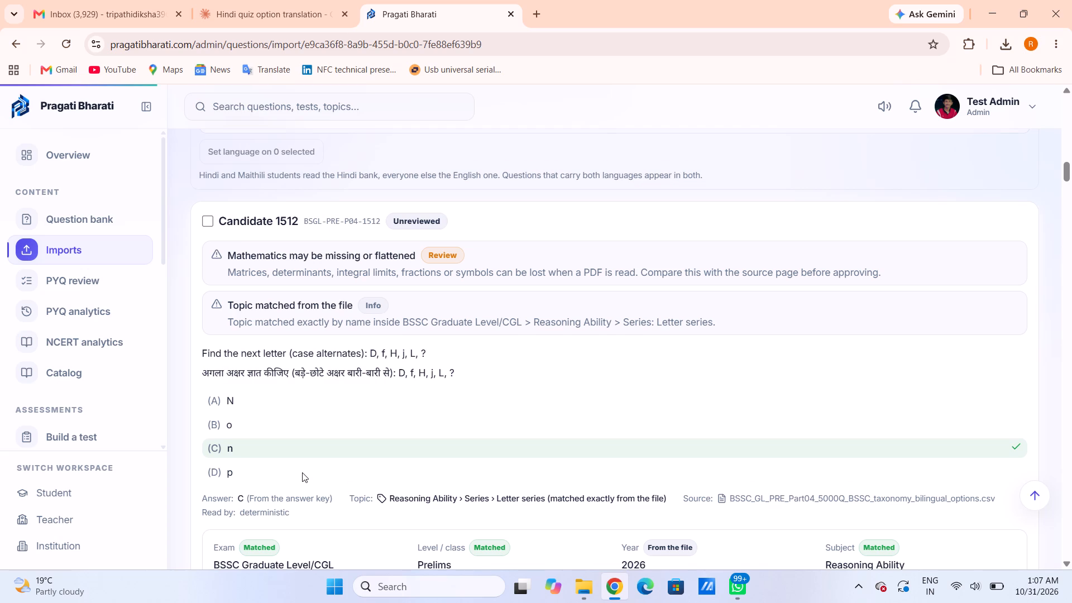
pyautogui.scroll(-4, 302, 472)
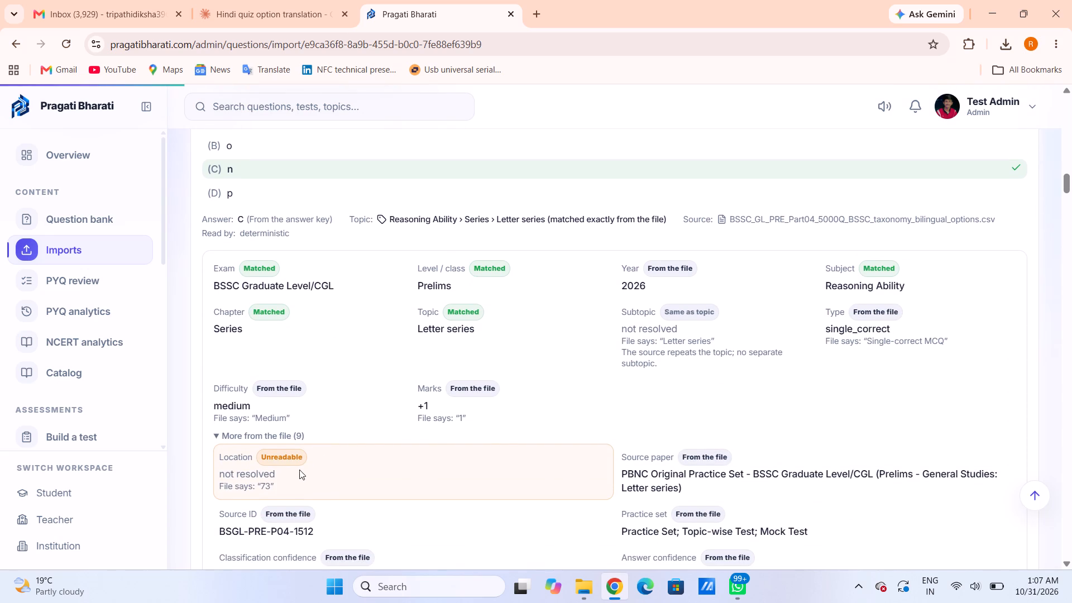
pyautogui.scroll(-5, 439, 394)
pyautogui.click(298, 385)
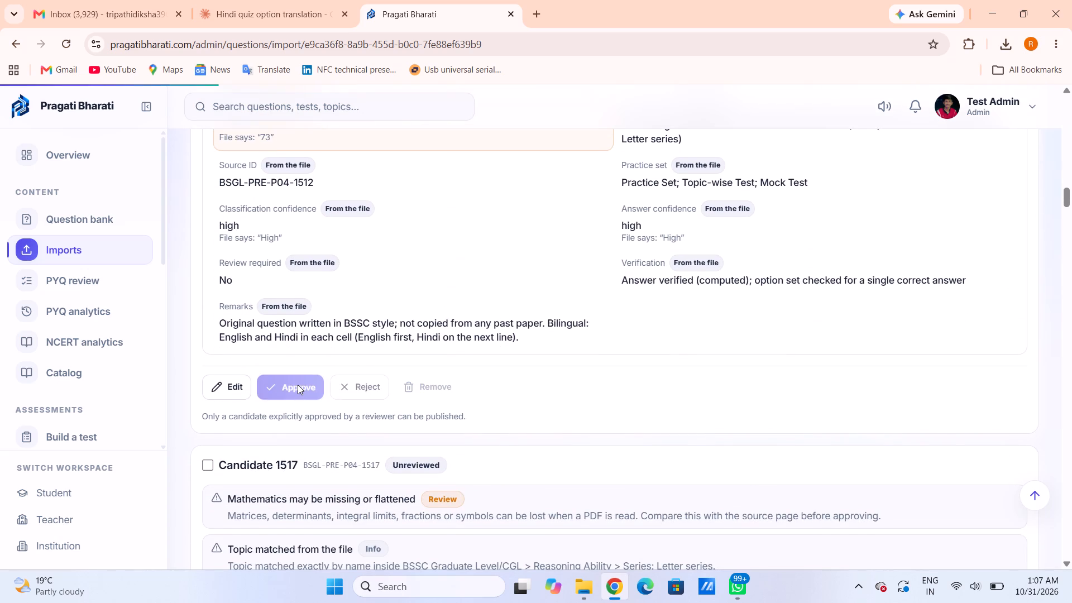
pyautogui.scroll(-5, 304, 390)
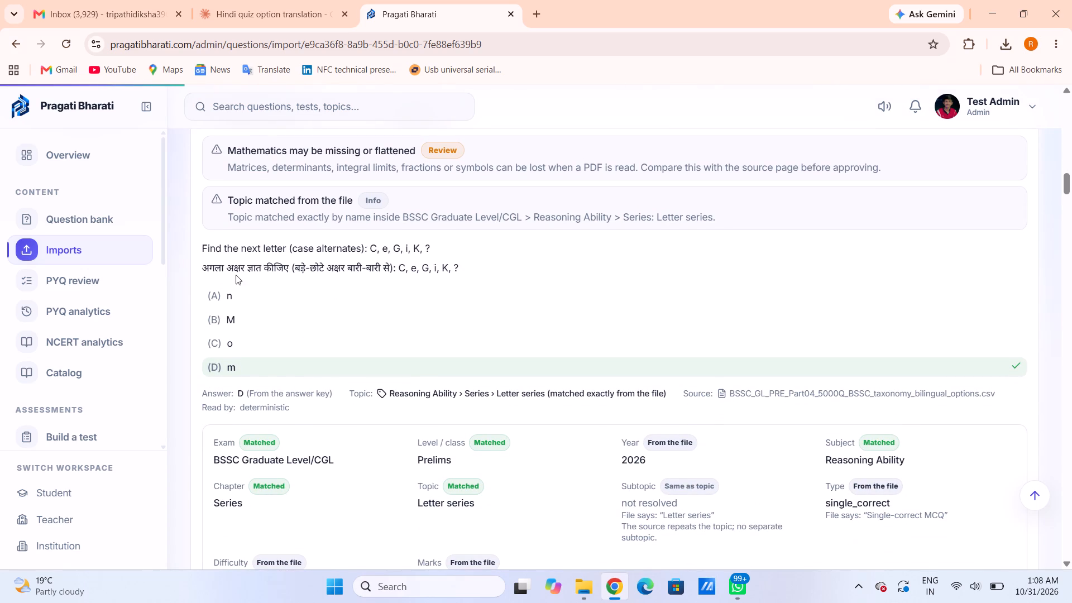
pyautogui.scroll(-4, 480, 327)
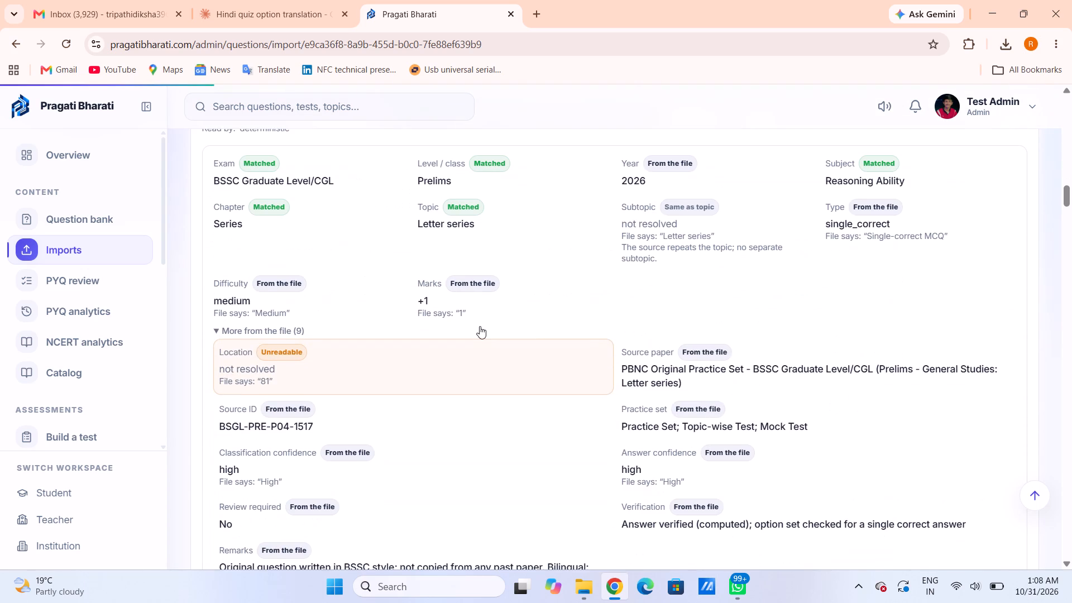
pyautogui.scroll(-3, 480, 324)
pyautogui.click(308, 416)
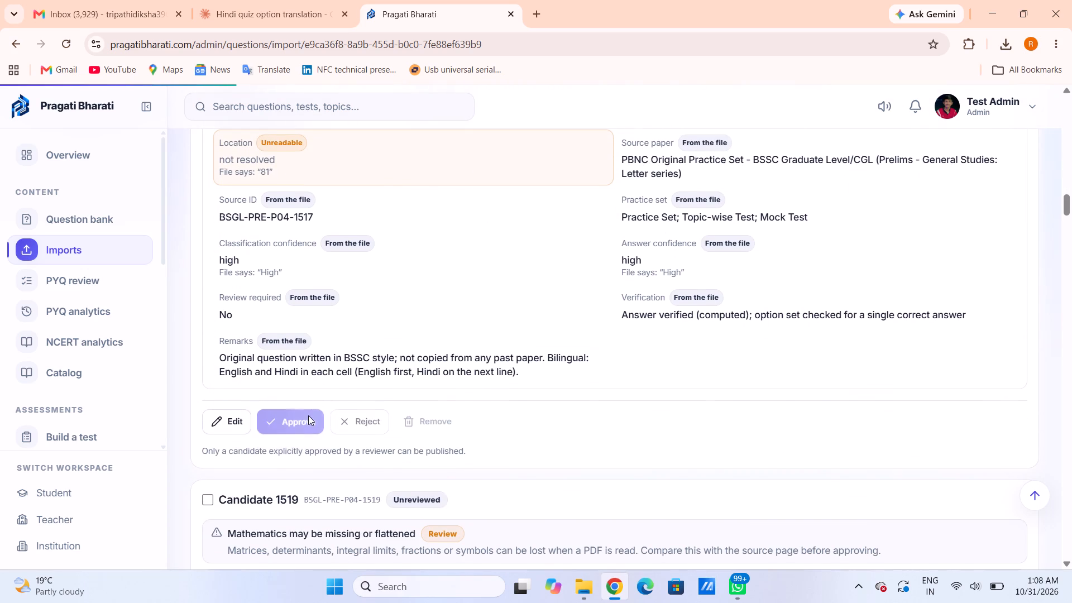
# Check and approve unreviewed Candidate 1519, the letter series question A, d, G, j, M.
pyautogui.scroll(-4, 360, 354)
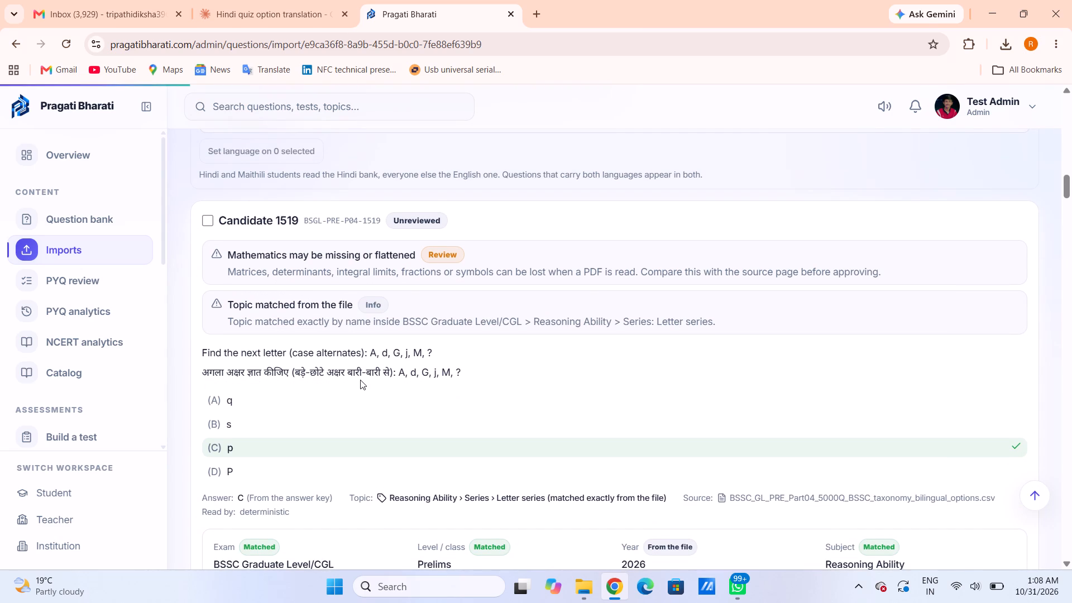
pyautogui.scroll(-9, 361, 378)
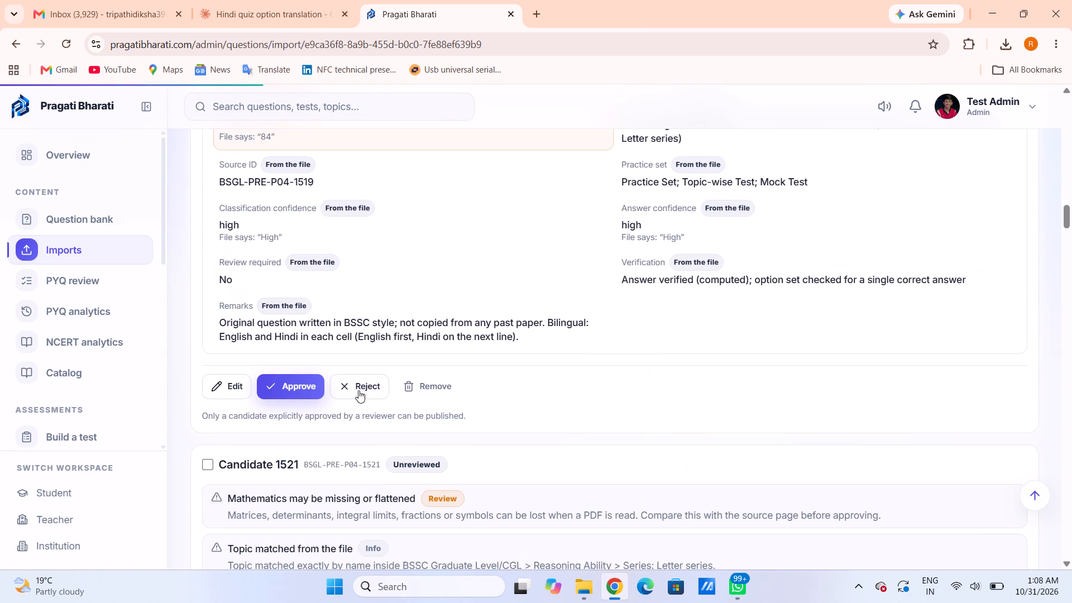
pyautogui.click(311, 389)
# Check and approve unreviewed Candidate 1521, the letter series question A, b, C, d, E.
pyautogui.scroll(-4, 313, 386)
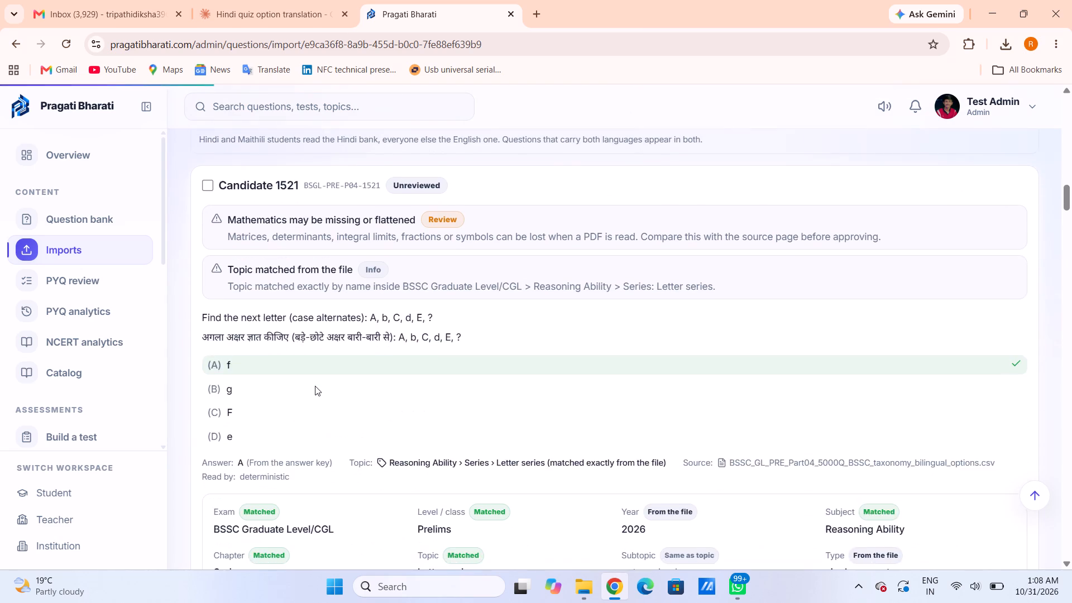
pyautogui.scroll(-6, 315, 387)
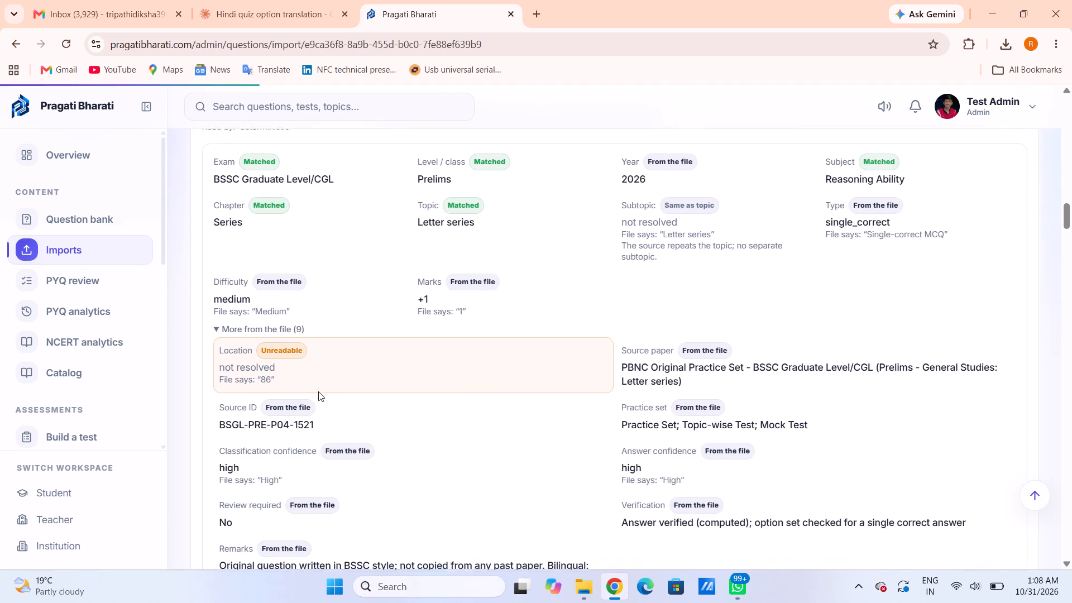
pyautogui.scroll(-3, 318, 391)
pyautogui.click(304, 362)
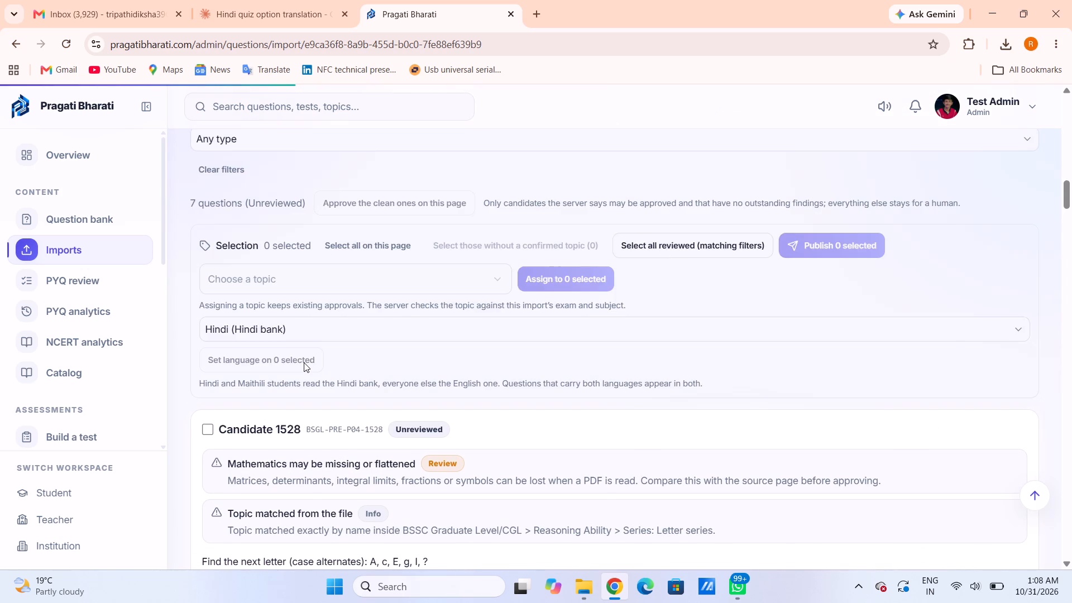
pyautogui.scroll(-6, 304, 362)
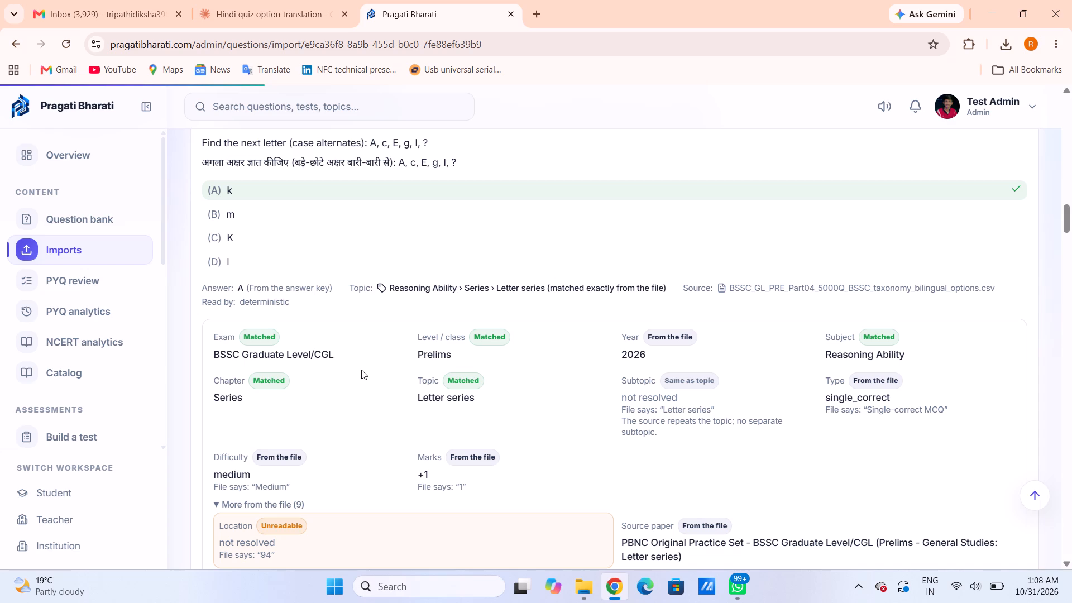
pyautogui.scroll(-2, 362, 370)
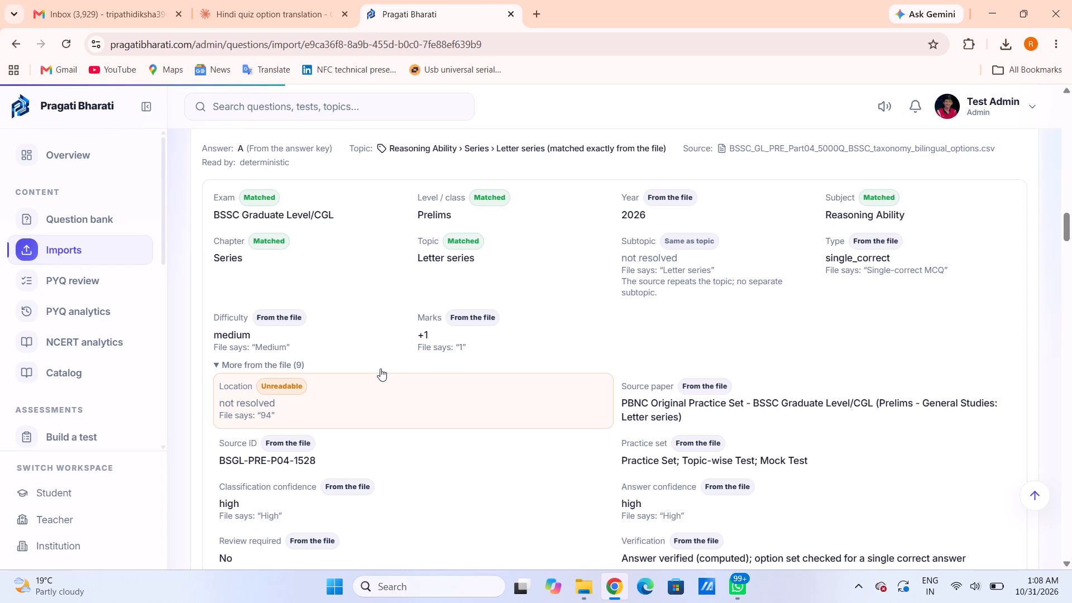
pyautogui.scroll(-3, 346, 399)
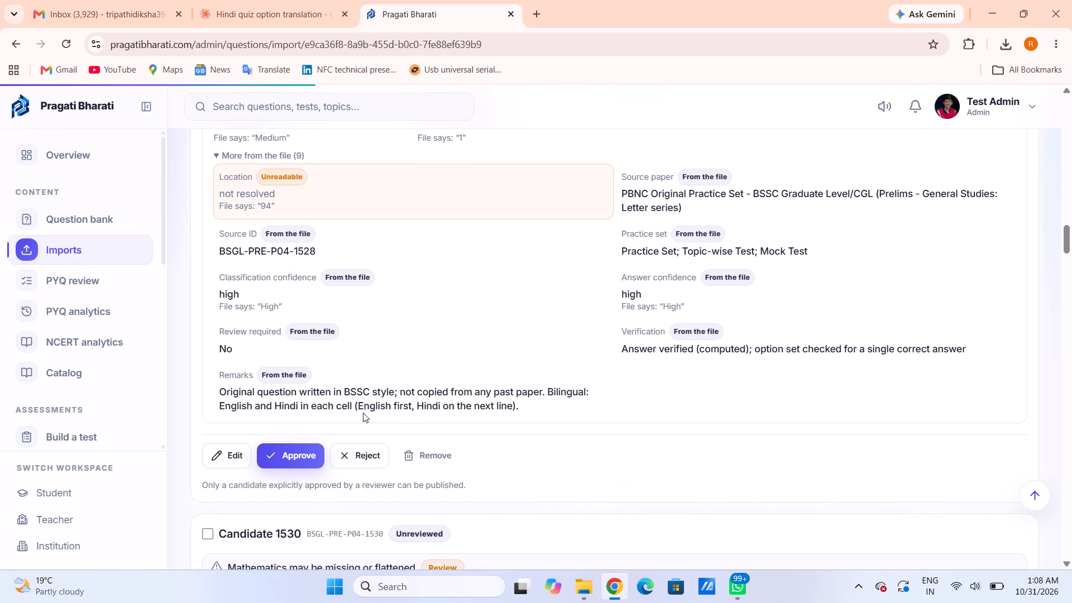
pyautogui.click(287, 447)
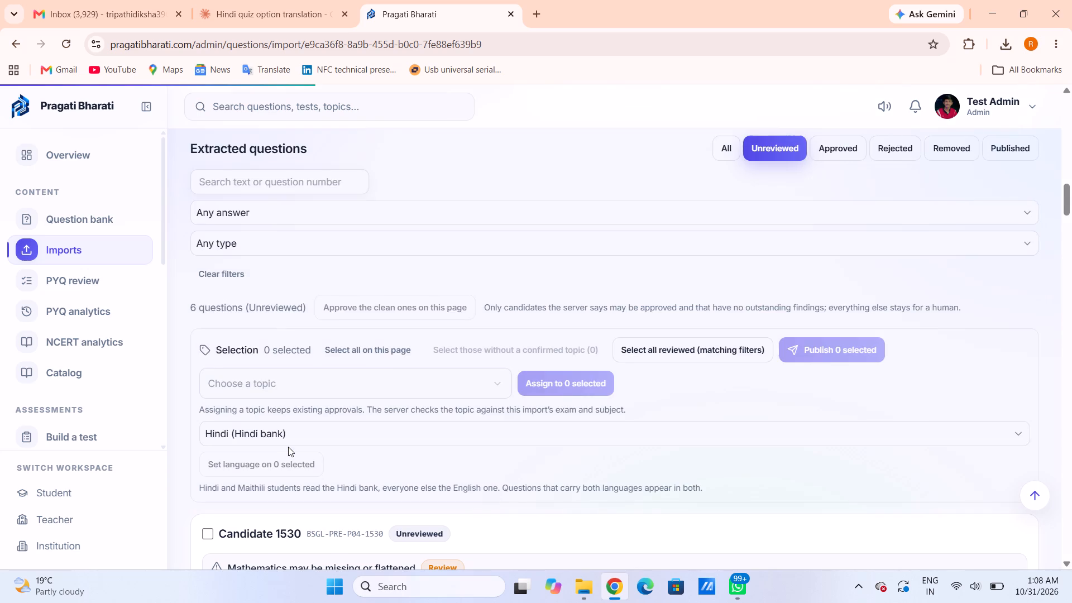
# Check and approve Candidate 1530, the next letter series question in the unreviewed list.
pyautogui.scroll(-10, 289, 447)
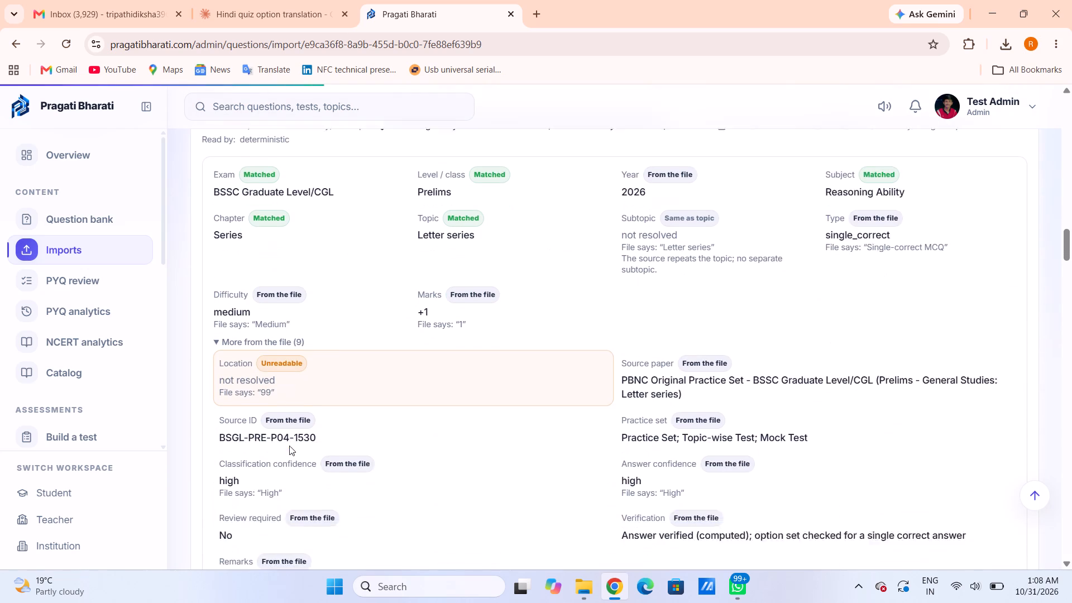
pyautogui.scroll(-3, 289, 446)
pyautogui.click(292, 426)
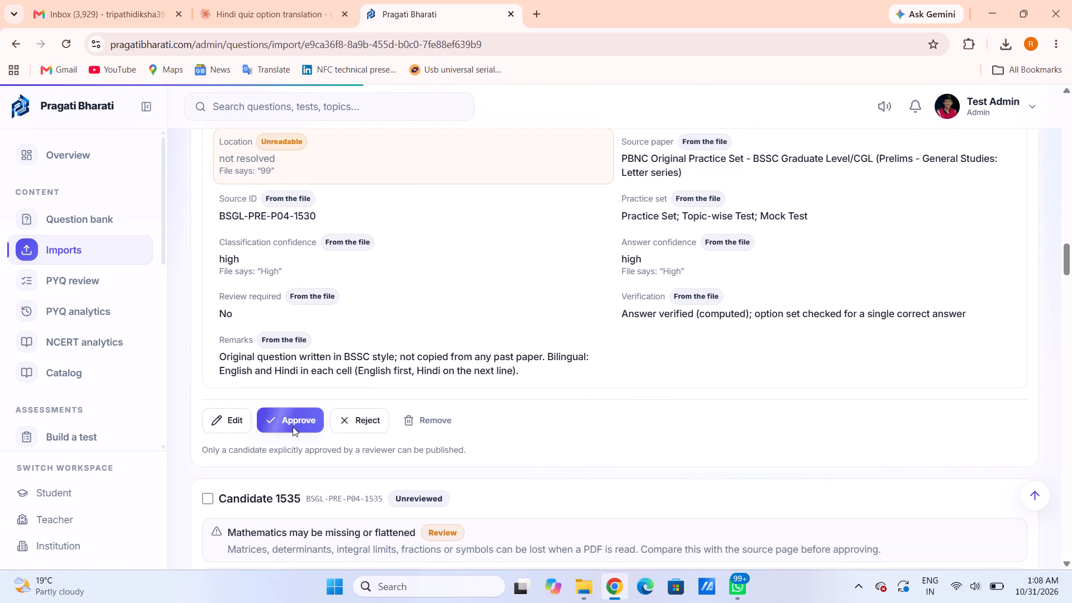
# Check and approve Candidate 1535, the unreviewed letter series question with answer option C, p.
pyautogui.scroll(-8, 300, 428)
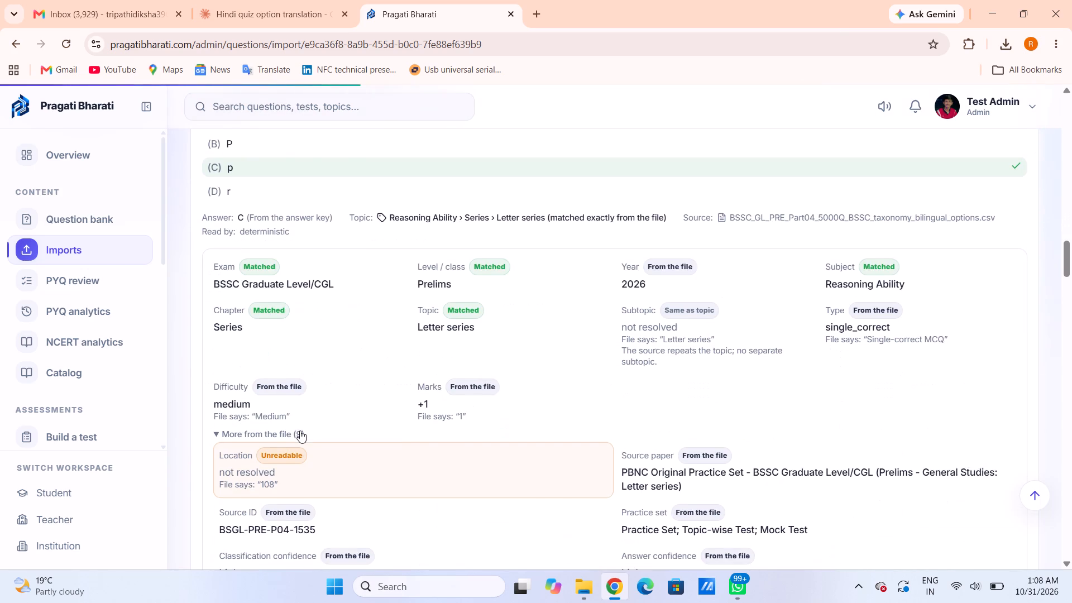
pyautogui.scroll(-3, 302, 427)
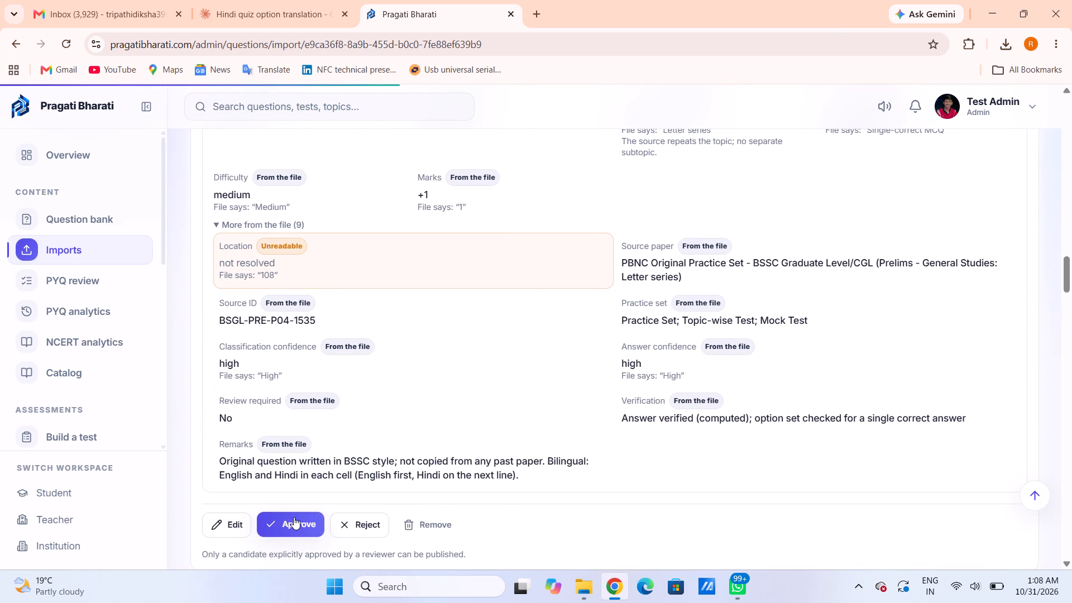
pyautogui.click(294, 516)
# Check the details of unreviewed letter series Candidate 1536 and approve it.
pyautogui.scroll(-4, 299, 506)
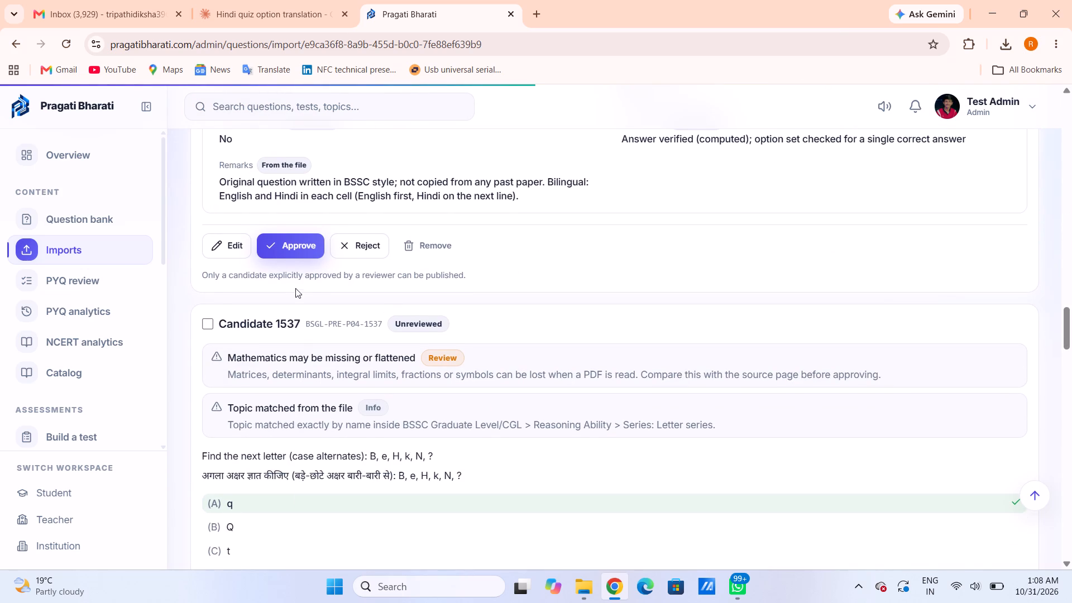
pyautogui.scroll(6, 309, 363)
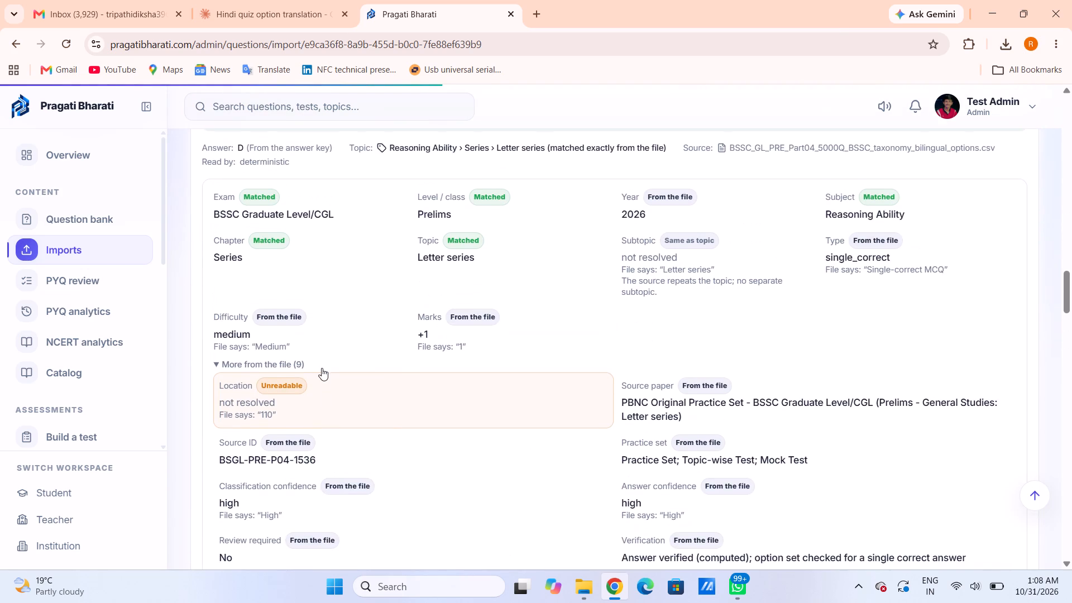
pyautogui.scroll(2, 322, 368)
pyautogui.scroll(-8, 322, 368)
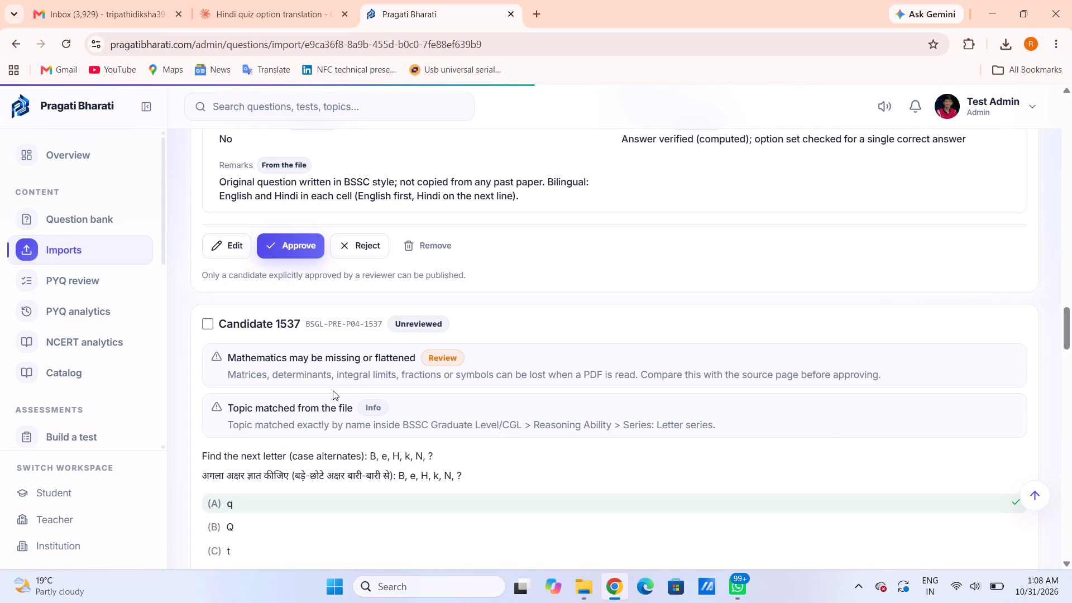
pyautogui.click(290, 257)
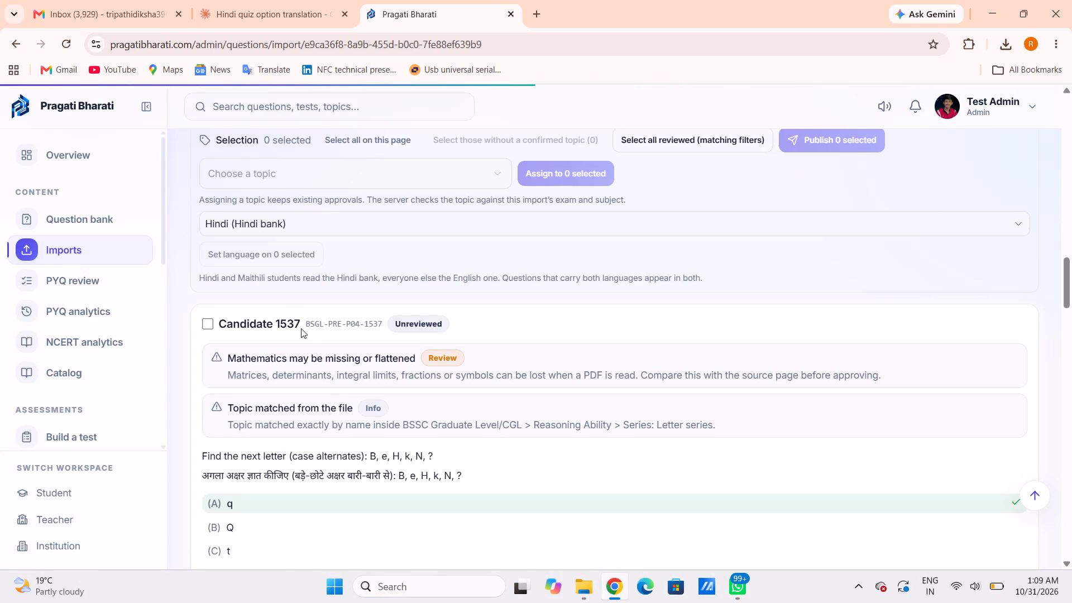
# Check the question, options and file details of unreviewed letter series Candidate 1537 and approve it.
pyautogui.scroll(4, 301, 328)
pyautogui.scroll(-5, 304, 326)
pyautogui.scroll(-1, 307, 396)
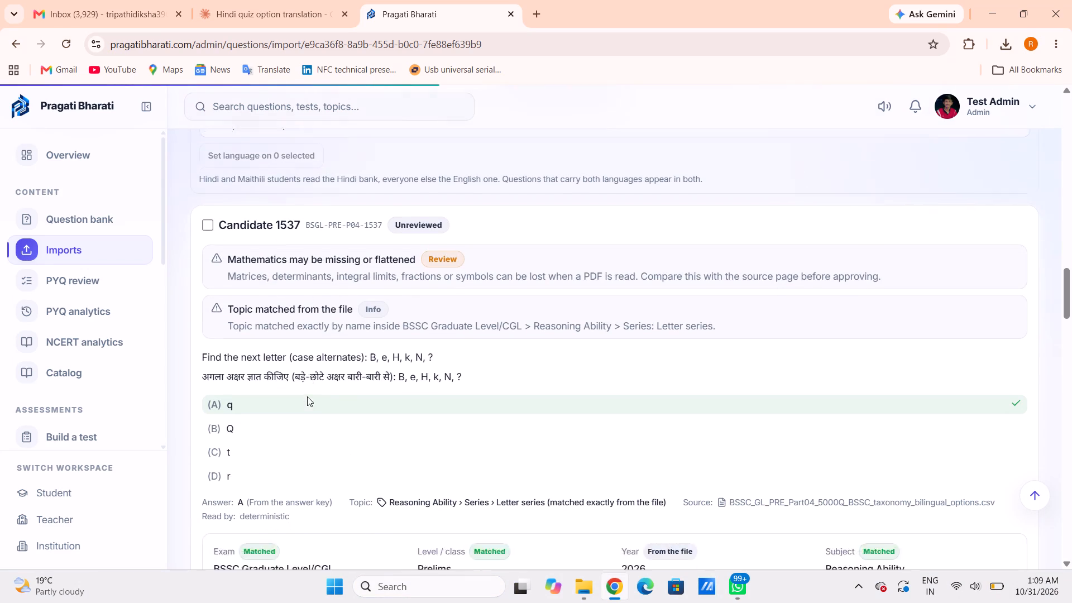
pyautogui.scroll(-2, 307, 396)
pyautogui.scroll(-6, 291, 460)
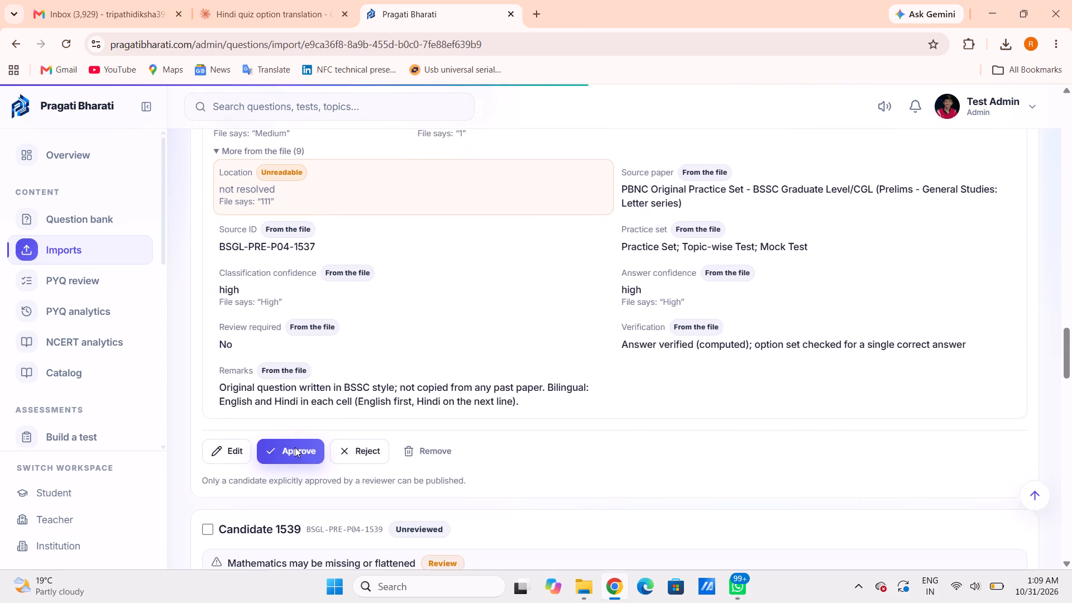
pyautogui.click(289, 426)
# Check and approve Candidate 1539, the unreviewed letter series question B, c, D, e, F.
pyautogui.scroll(-4, 294, 424)
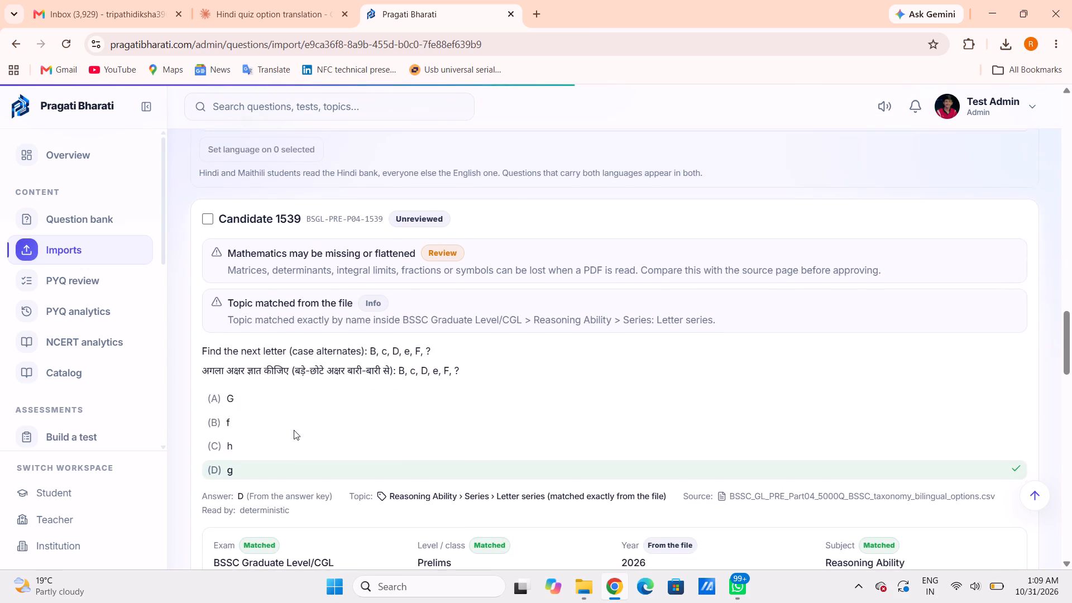
pyautogui.scroll(-9, 294, 430)
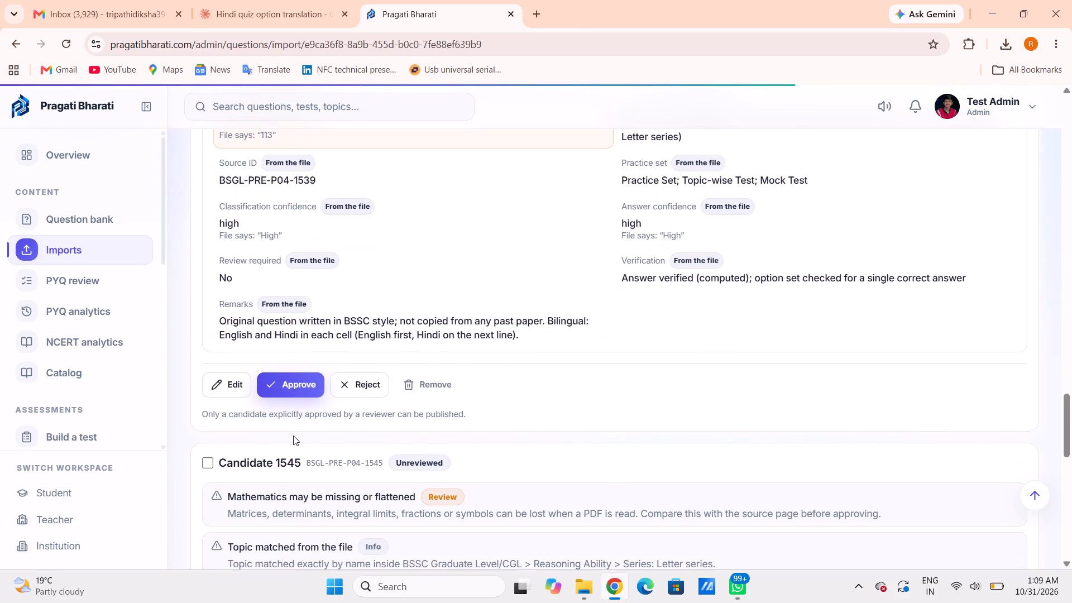
pyautogui.click(298, 398)
# Check and approve Candidate 1545, the last unreviewed letter series question G, j, M, p, S.
pyautogui.scroll(-5, 299, 393)
pyautogui.scroll(1, 300, 393)
pyautogui.scroll(-3, 300, 393)
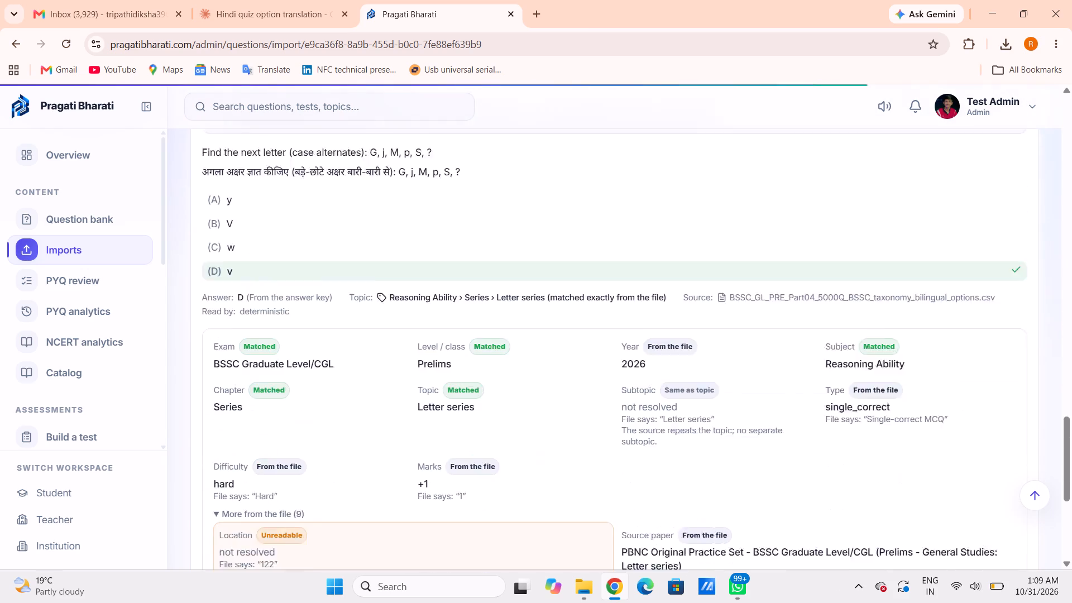
pyautogui.scroll(5, 300, 393)
pyautogui.scroll(-8, 300, 393)
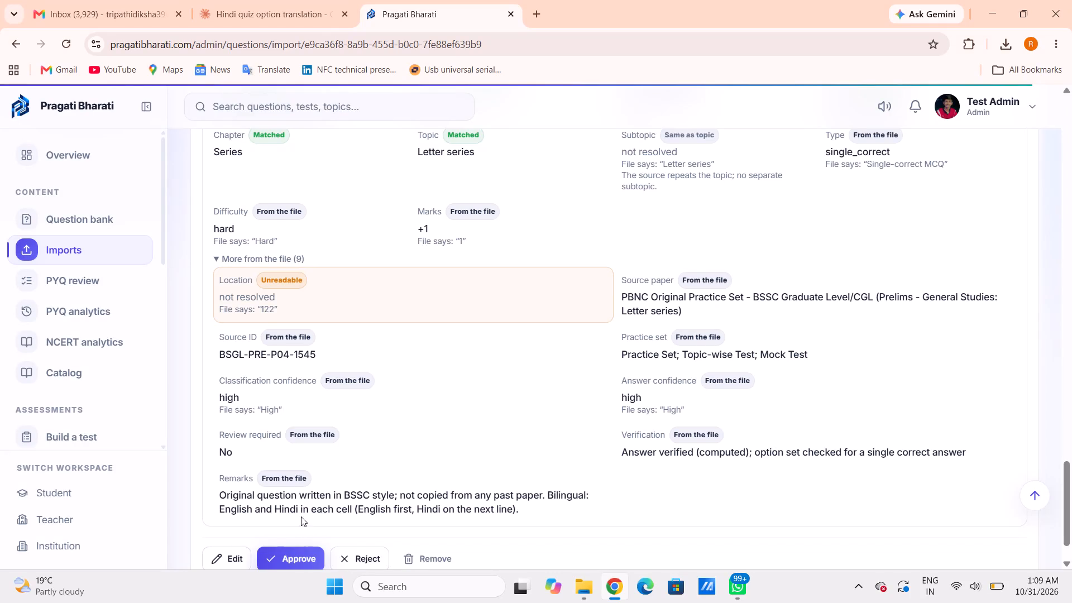
pyautogui.click(295, 553)
pyautogui.scroll(-1, 322, 451)
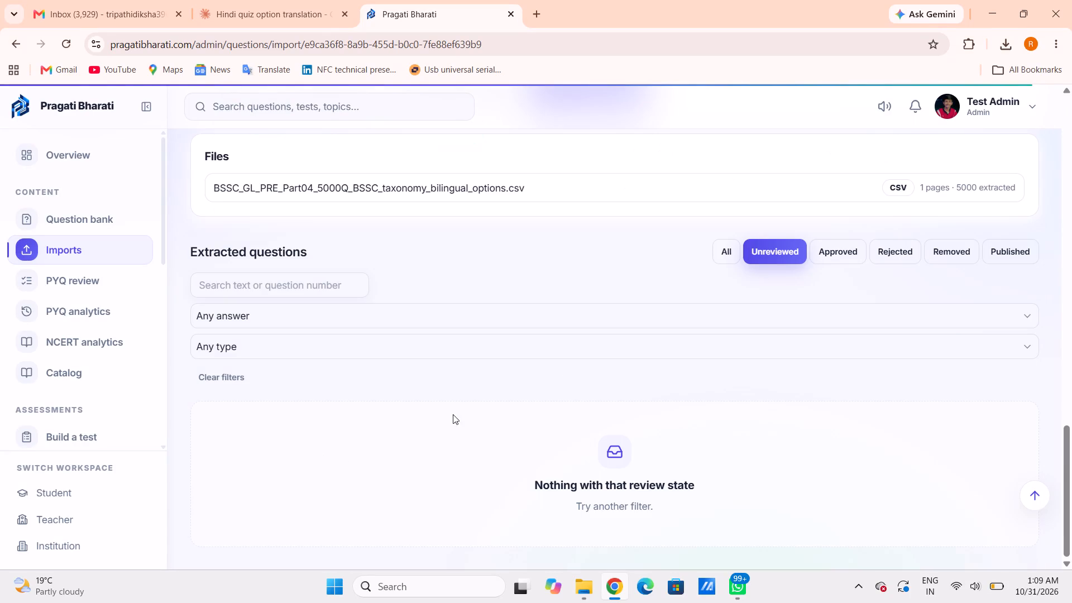
pyautogui.scroll(-2, 575, 360)
# Publish all ready approved Part04 questions for the whole import and check the Published list.
pyautogui.click(861, 252)
pyautogui.scroll(3, 729, 348)
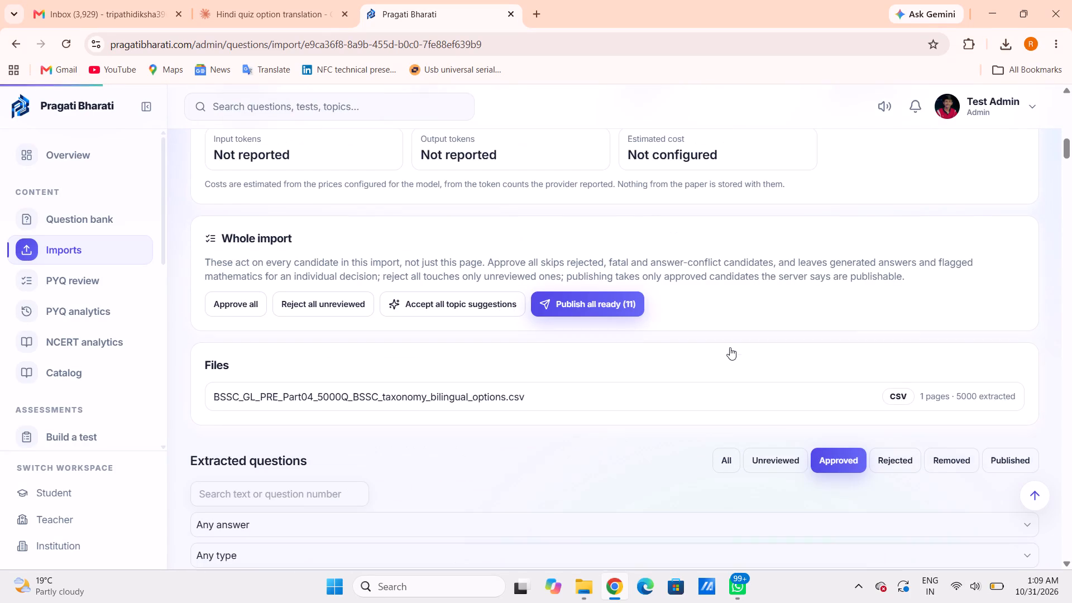
pyautogui.click(609, 305)
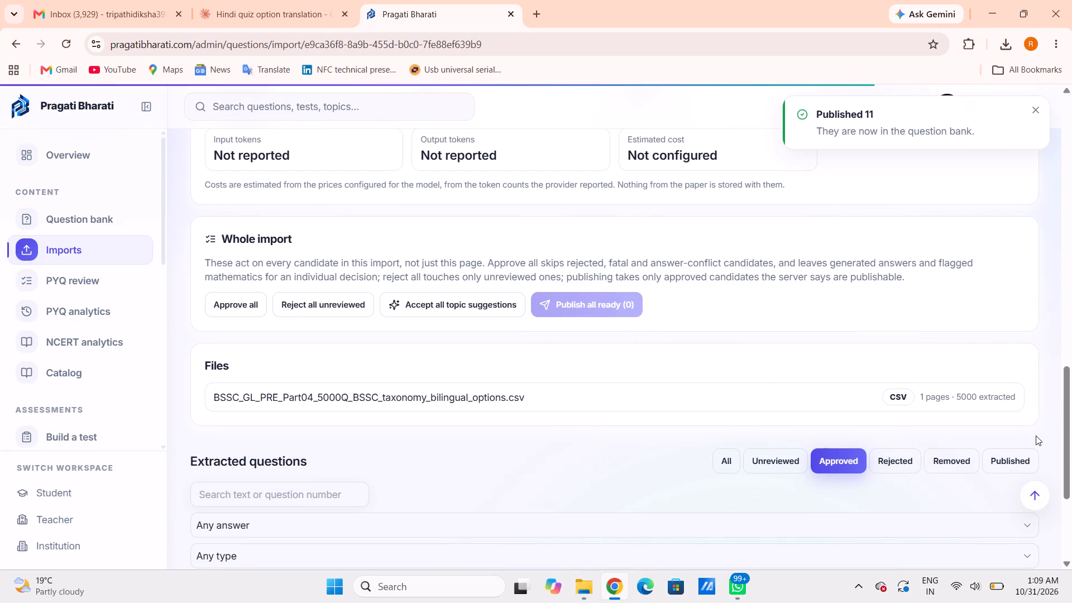
pyautogui.click(1023, 463)
pyautogui.scroll(-1, 649, 380)
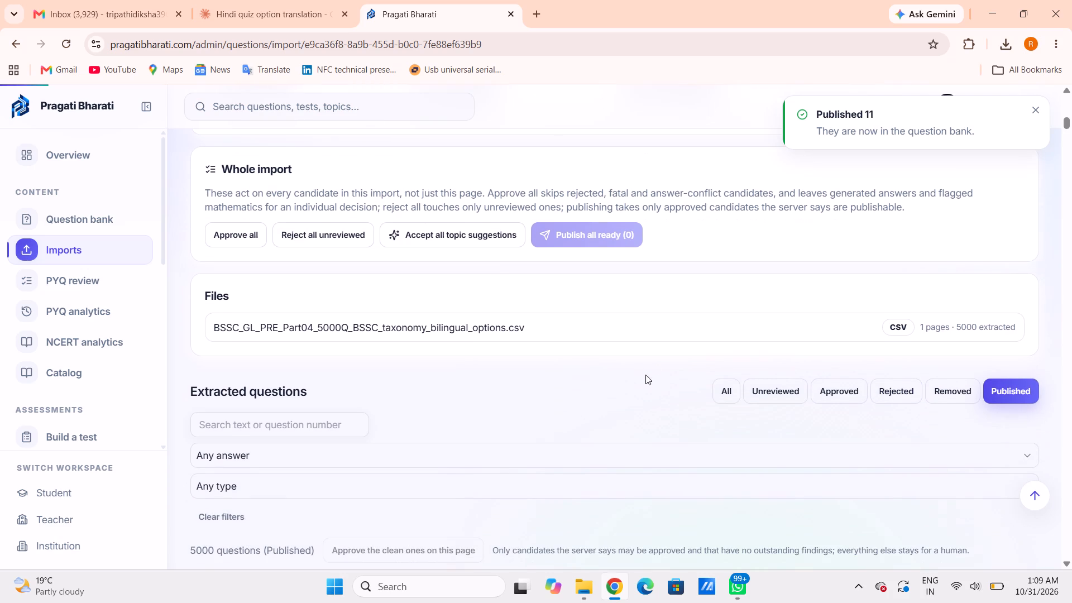
pyautogui.scroll(-4, 556, 408)
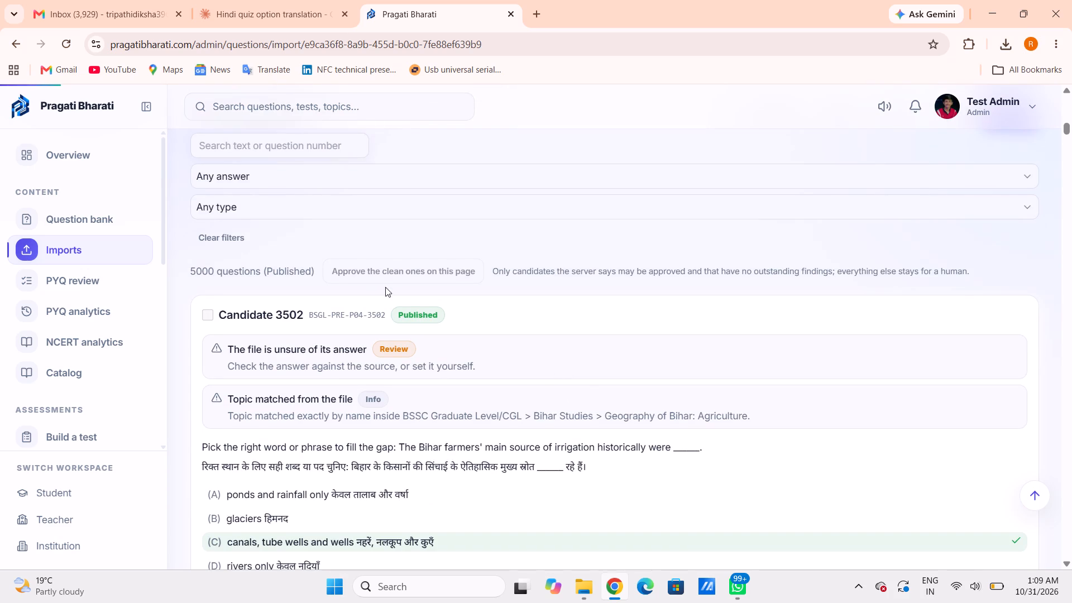
# Go back to the question imports page and choose BSSC_GL_PRE_Part05_5000Q_BSSC_taxonomy_bilingual_options.csv as the question file for a new import.
pyautogui.click(124, 245)
pyautogui.scroll(-4, 332, 318)
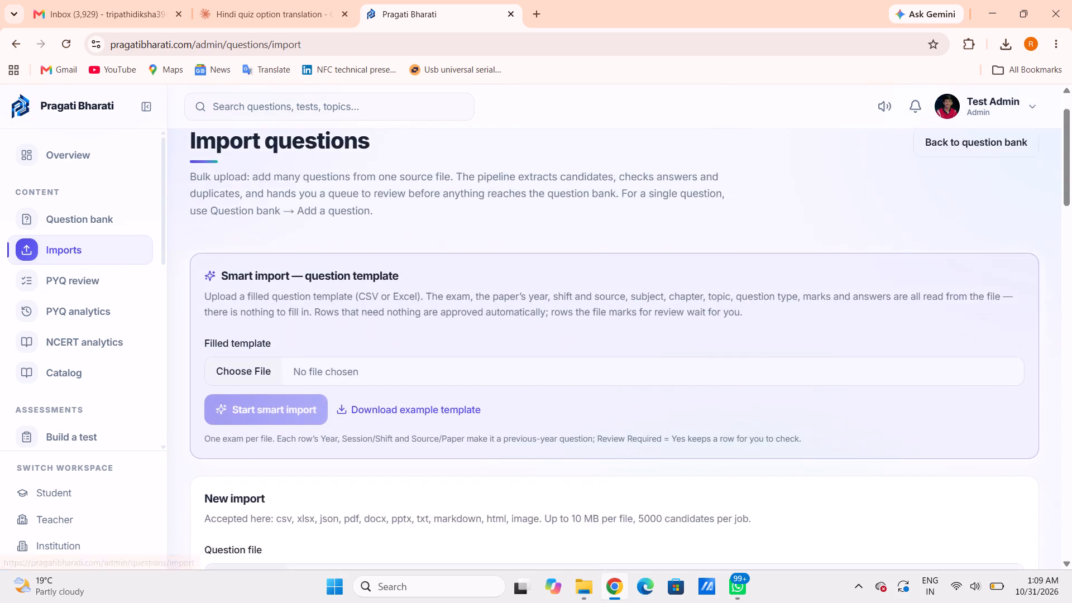
pyautogui.scroll(-10, 333, 313)
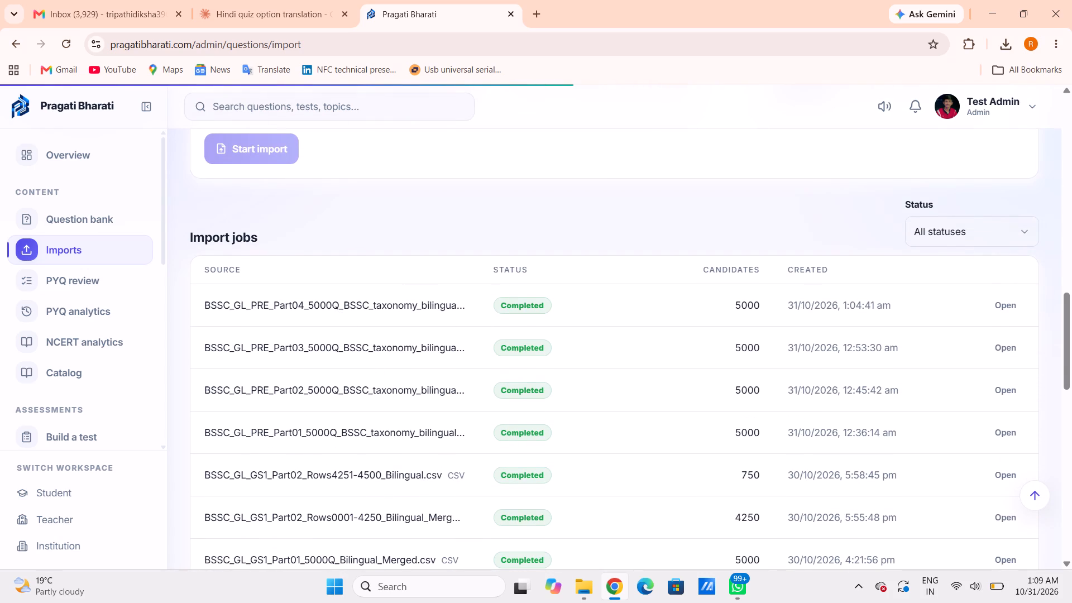
pyautogui.scroll(6, 461, 311)
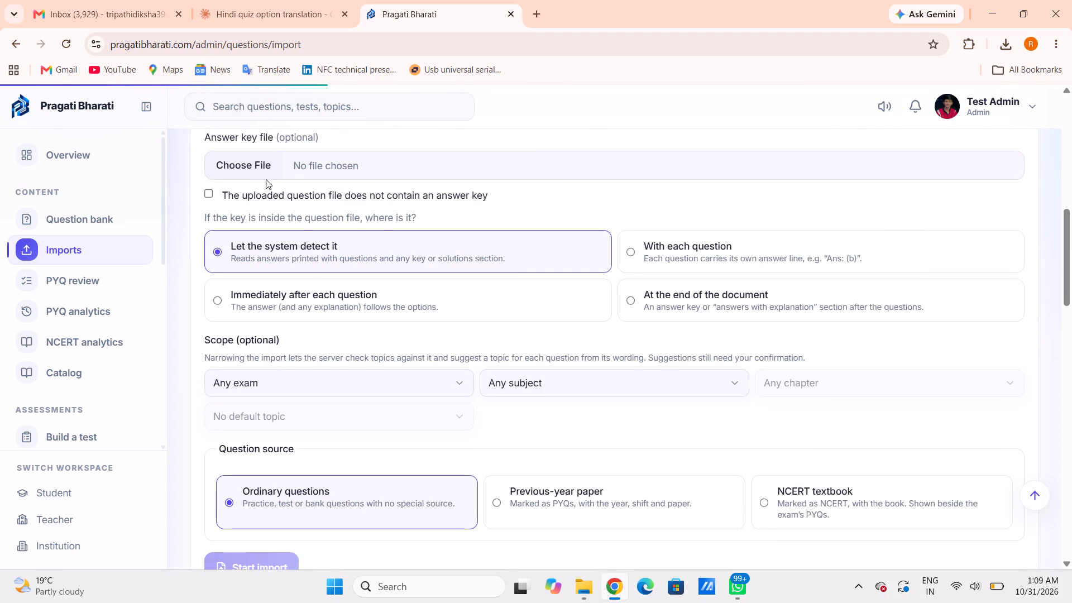
pyautogui.scroll(2, 280, 197)
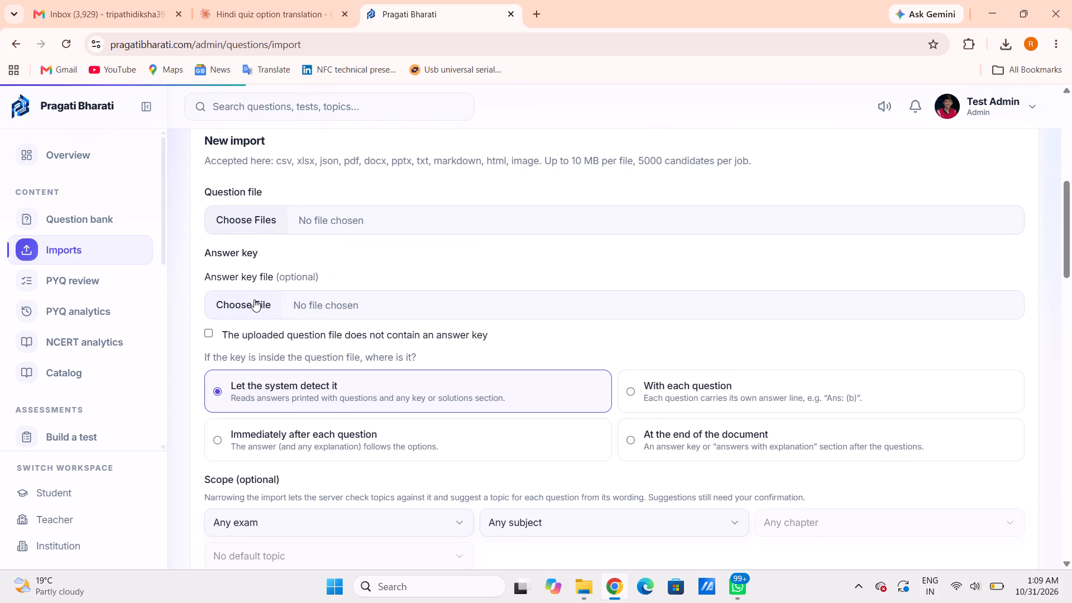
pyautogui.click(254, 299)
pyautogui.click(526, 7)
pyautogui.click(235, 227)
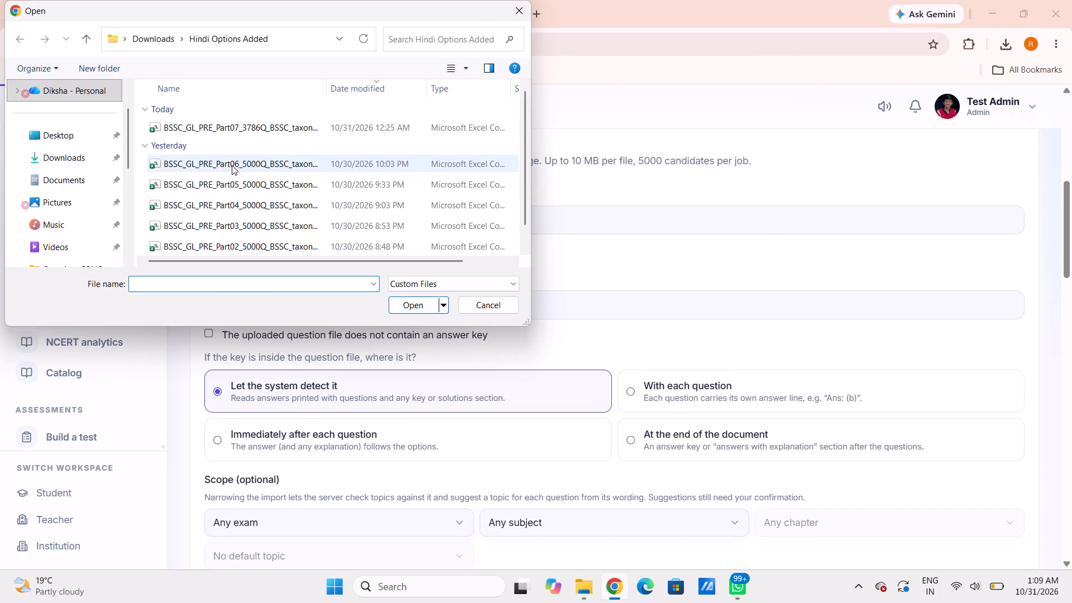
pyautogui.click(239, 177)
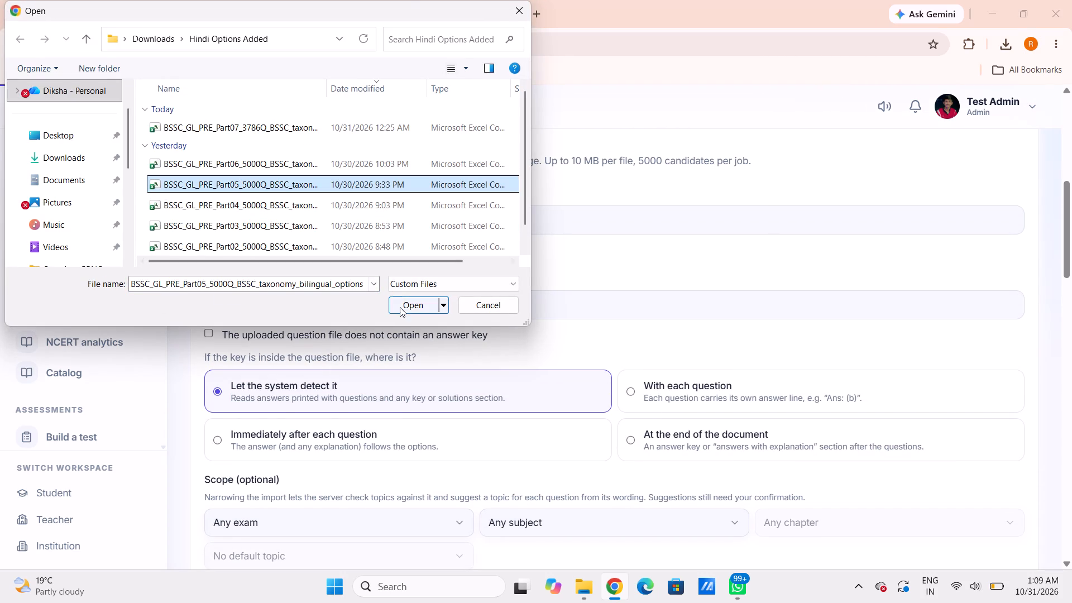
pyautogui.click(401, 307)
# Start the Part05 import as ordinary questions with system-detected answer key and any exam scope, and check the import progress.
pyautogui.scroll(-10, 418, 295)
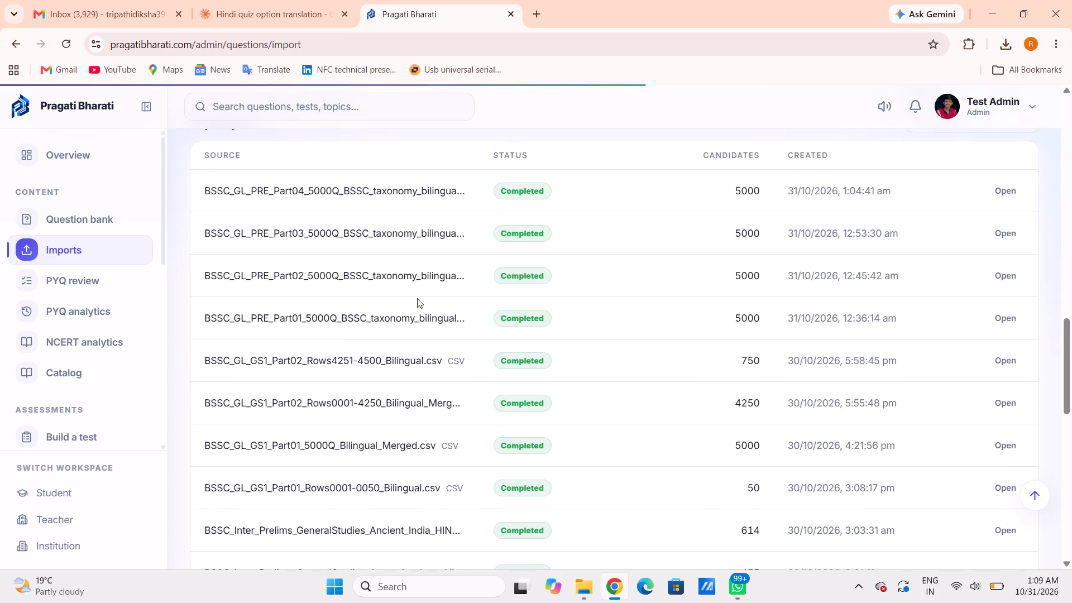
pyautogui.scroll(10, 417, 305)
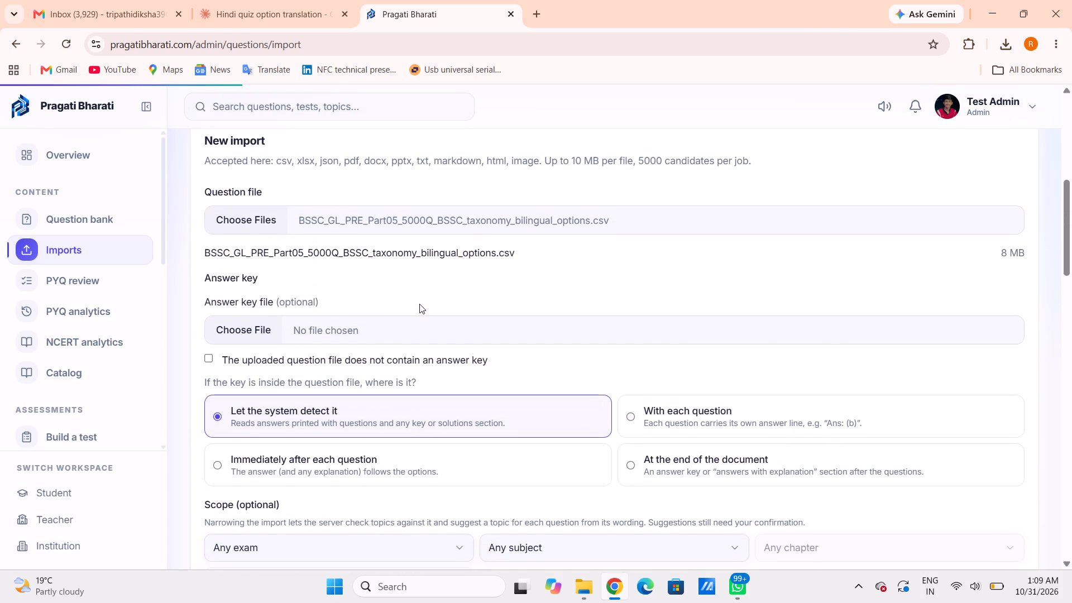
pyautogui.scroll(1, 458, 300)
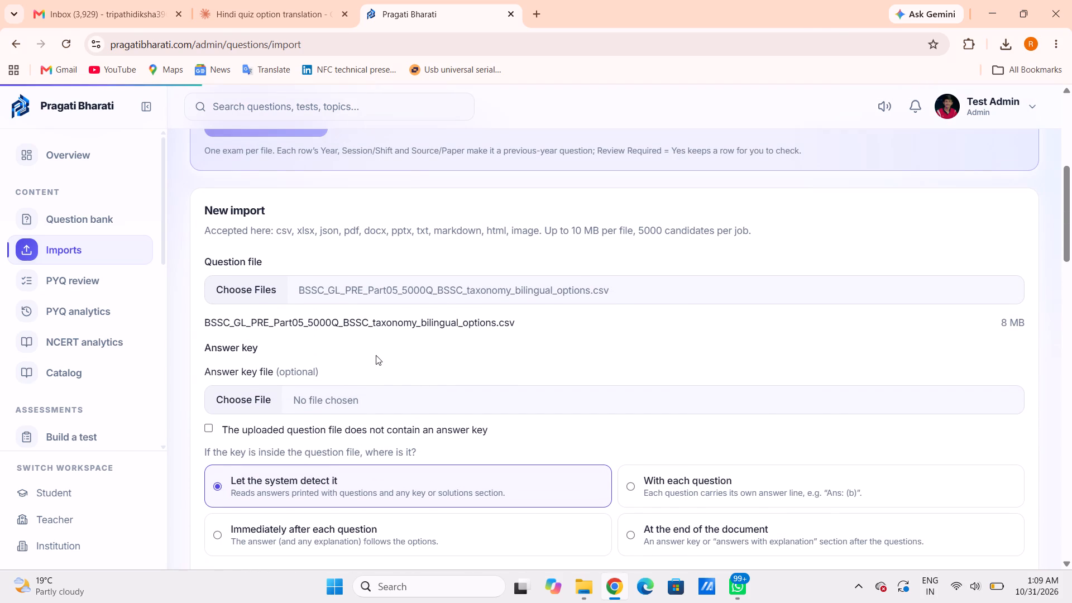
pyautogui.scroll(-1, 376, 355)
pyautogui.scroll(-3, 280, 429)
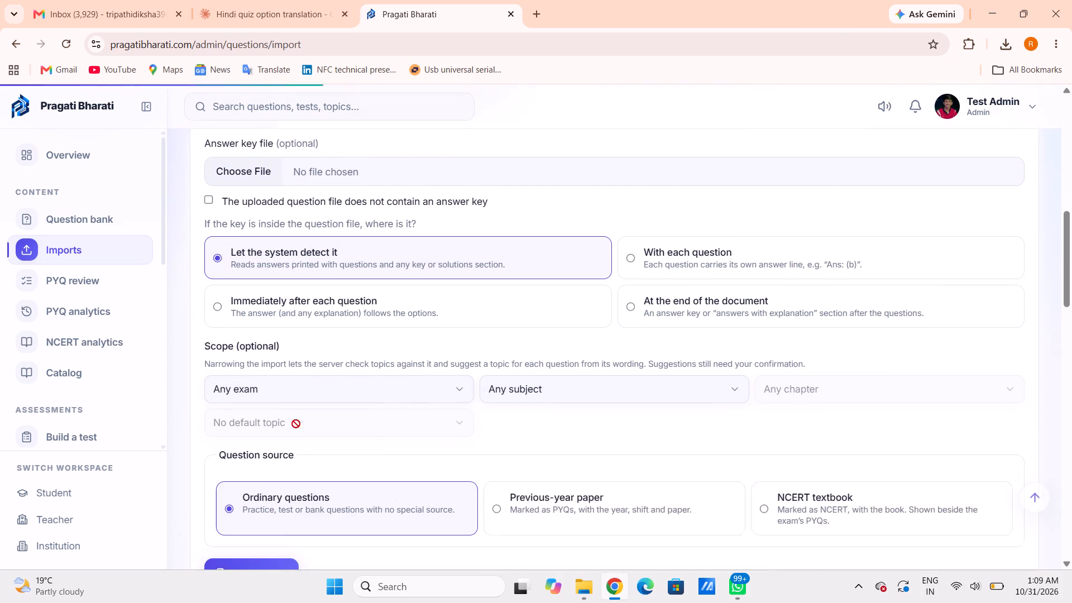
pyautogui.scroll(-1, 358, 410)
pyautogui.click(272, 449)
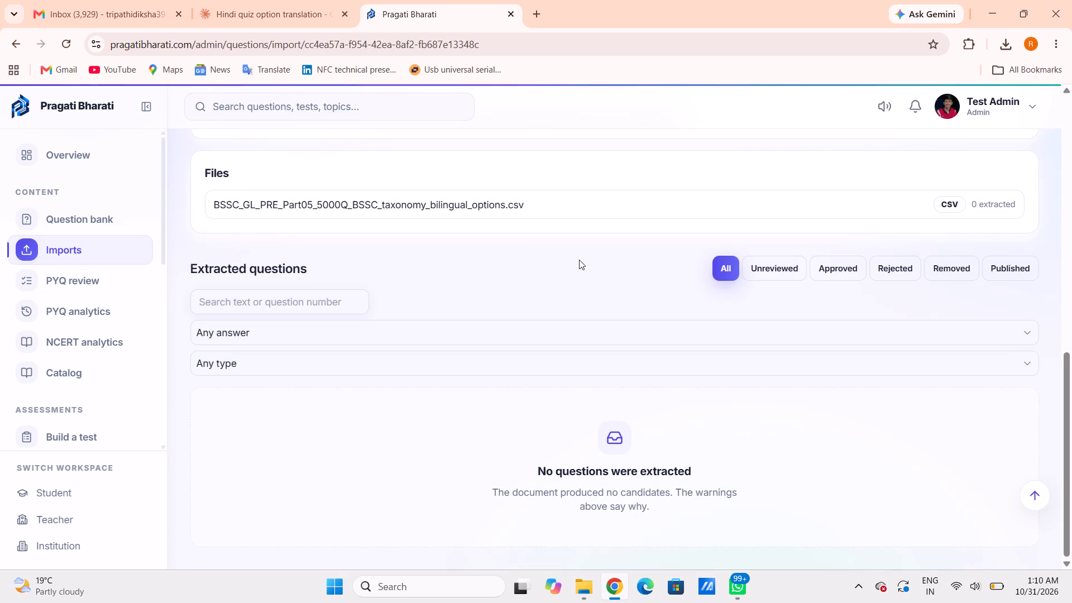
pyautogui.scroll(1, 579, 257)
pyautogui.scroll(2, 624, 218)
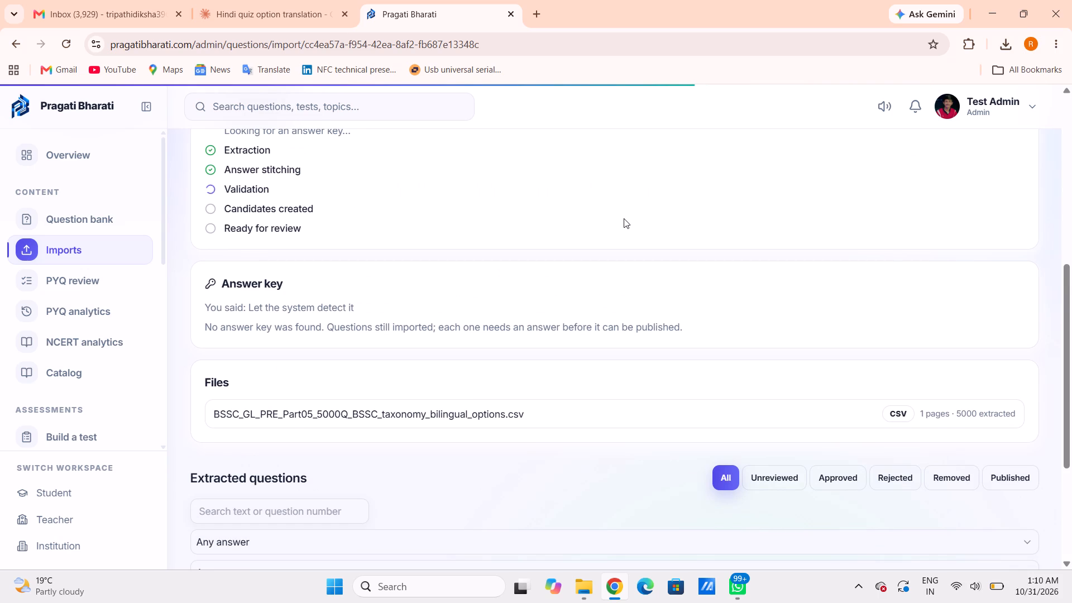
pyautogui.scroll(1, 624, 218)
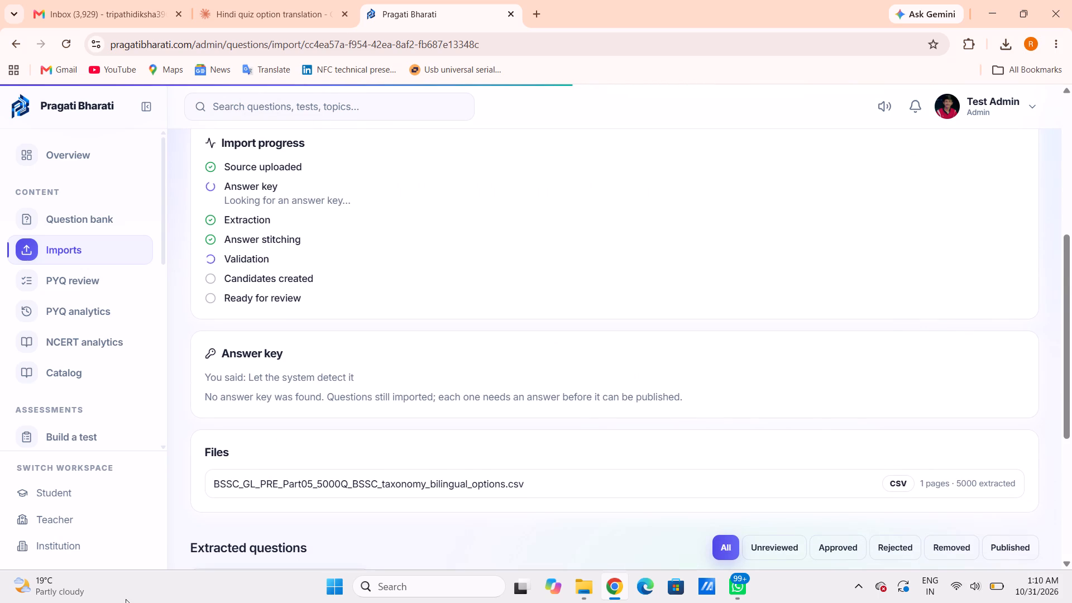
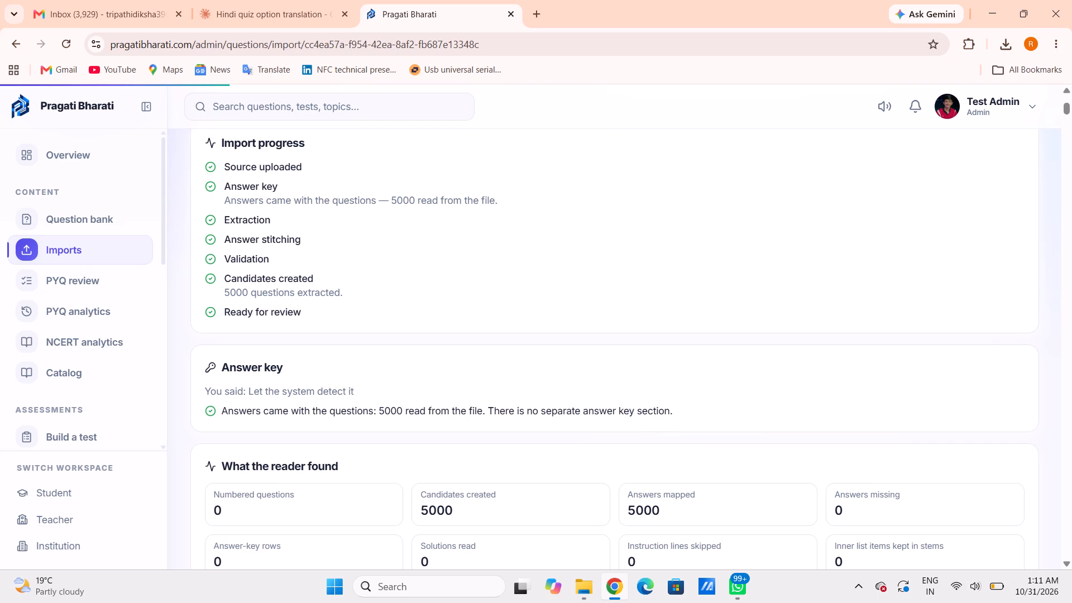
# Look over the Part05 import summary and approve all its candidates across the whole import.
pyautogui.scroll(2, 278, 500)
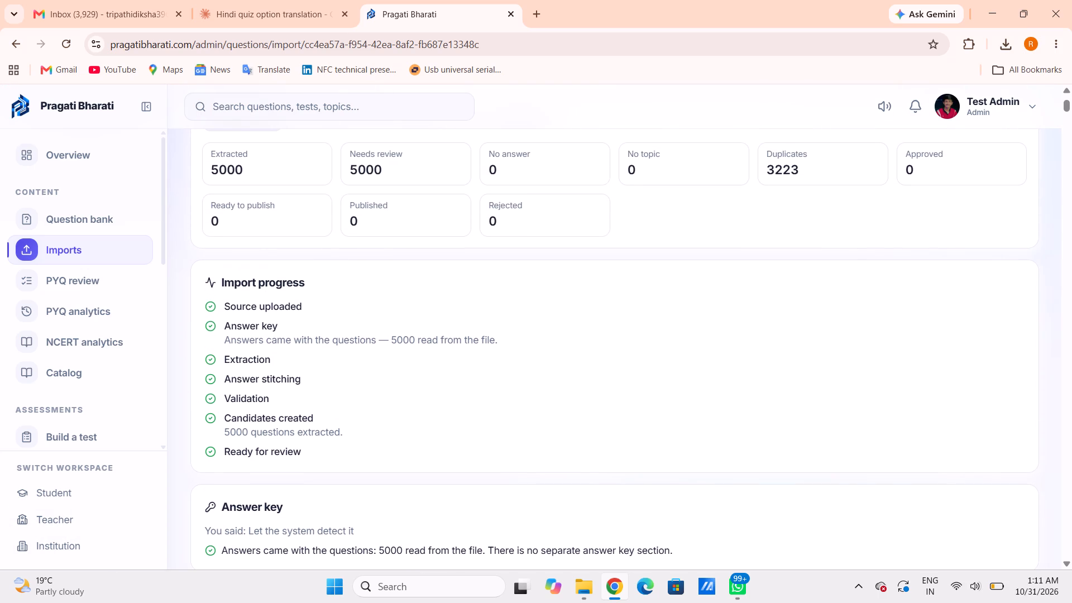
pyautogui.scroll(-3, 281, 499)
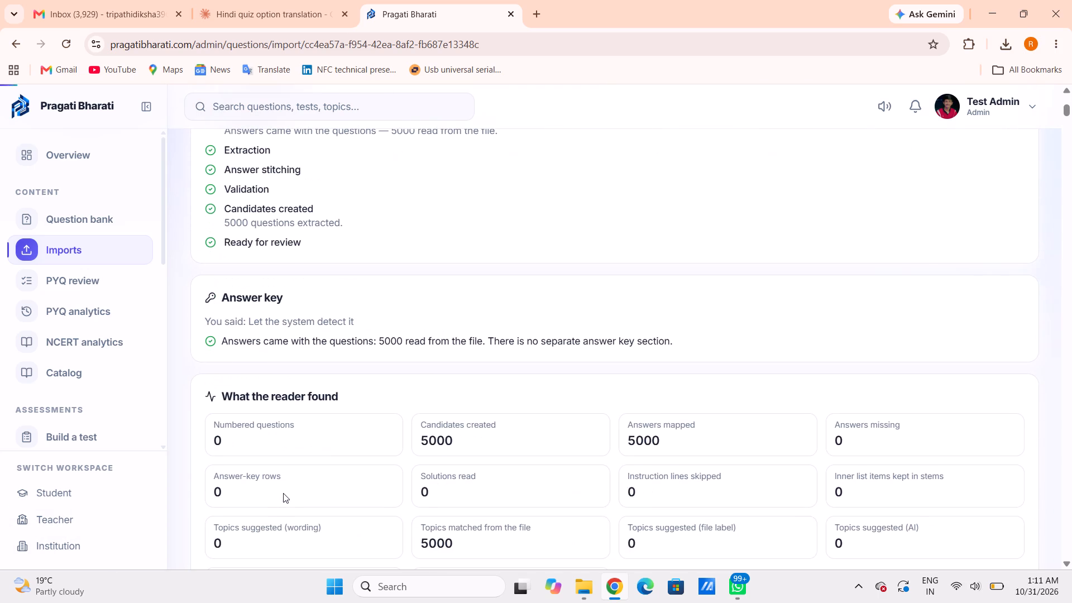
pyautogui.scroll(-8, 284, 494)
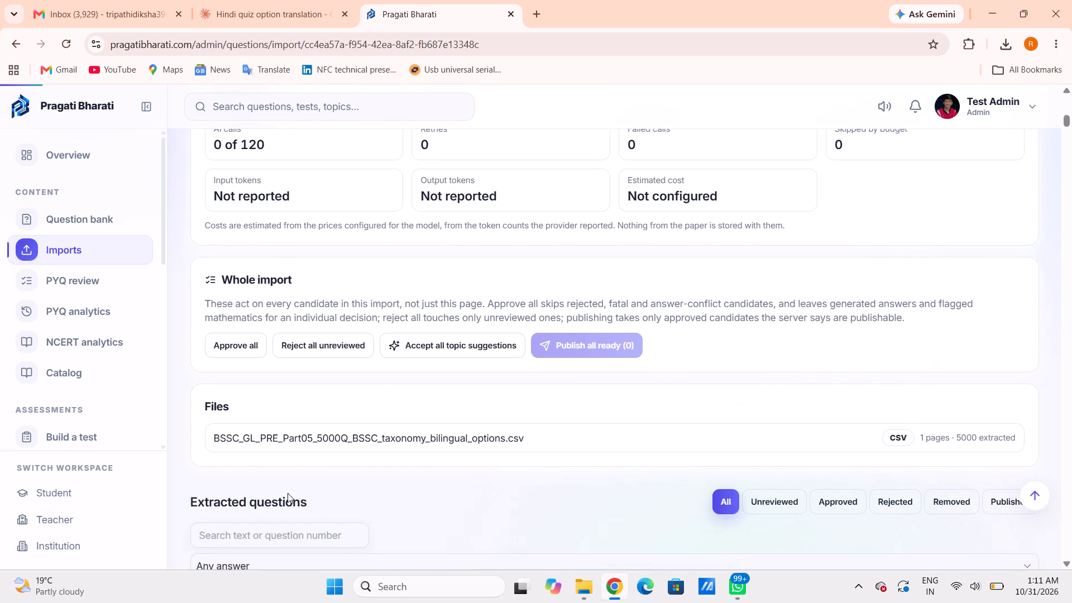
pyautogui.scroll(-3, 489, 460)
pyautogui.scroll(-1, 641, 438)
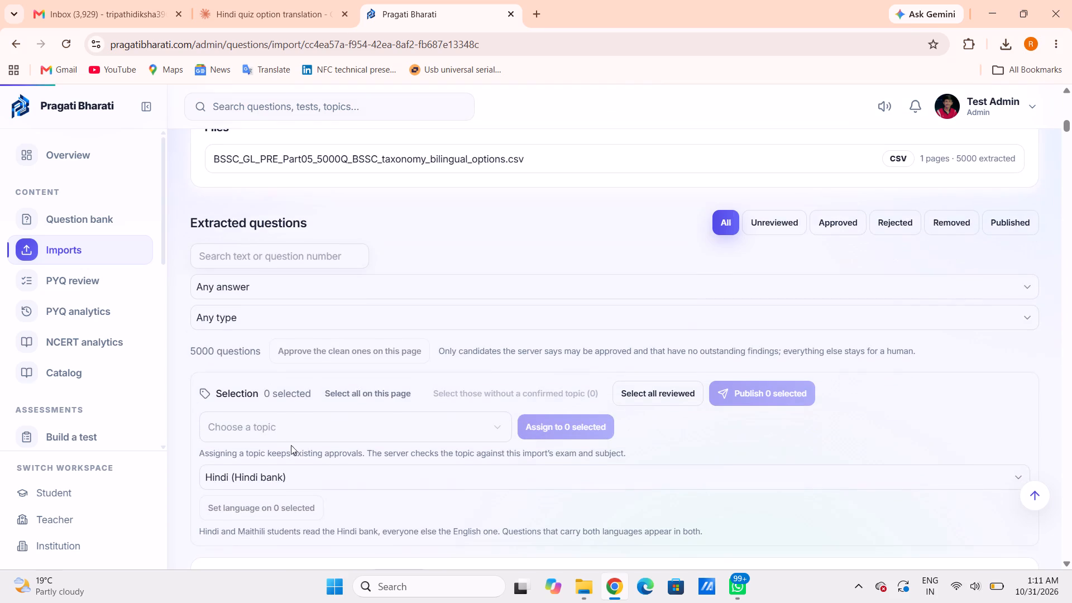
pyautogui.scroll(-4, 291, 445)
pyautogui.scroll(4, 295, 442)
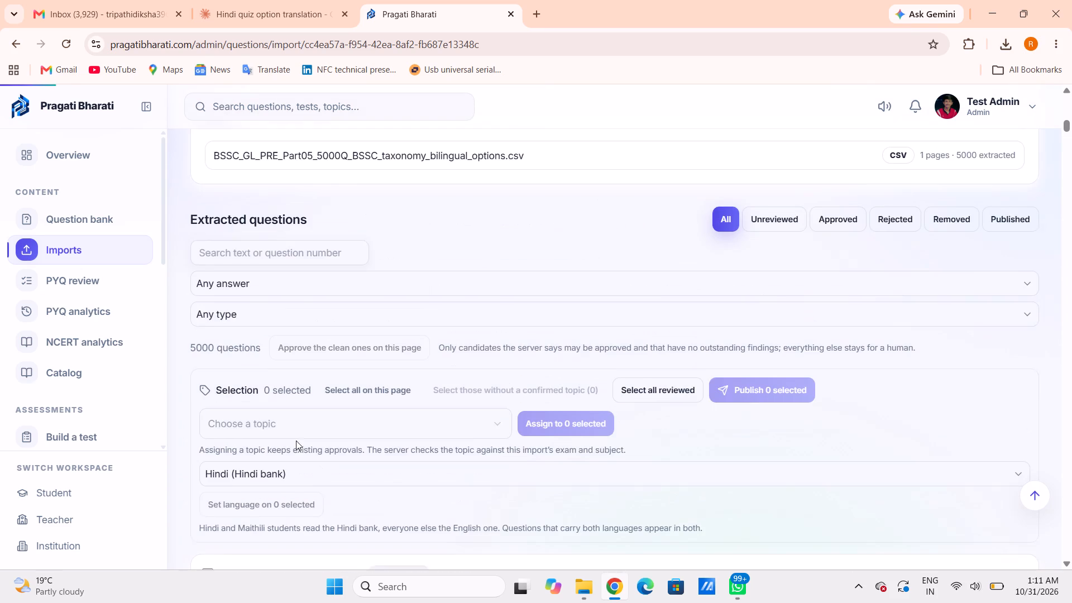
pyautogui.scroll(-3, 736, 409)
pyautogui.scroll(4, 738, 410)
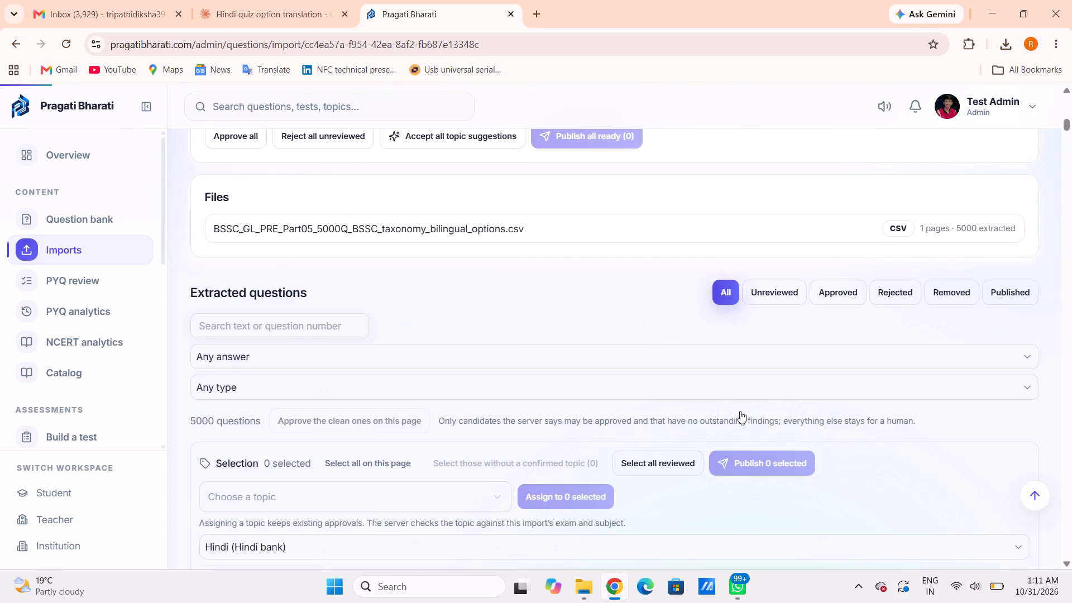
pyautogui.scroll(2, 585, 417)
pyautogui.click(247, 272)
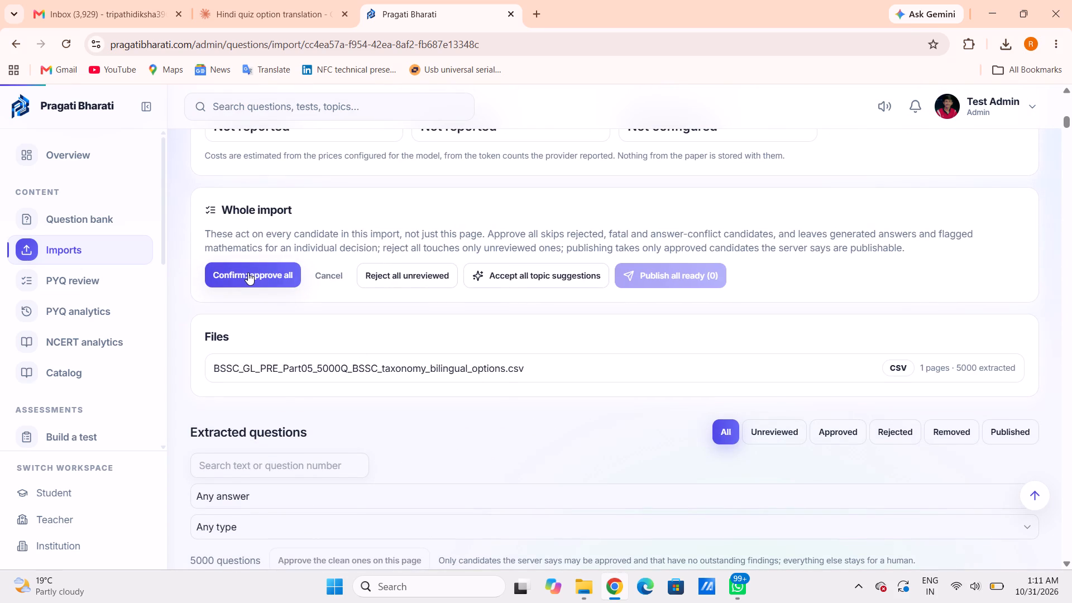
pyautogui.click(247, 274)
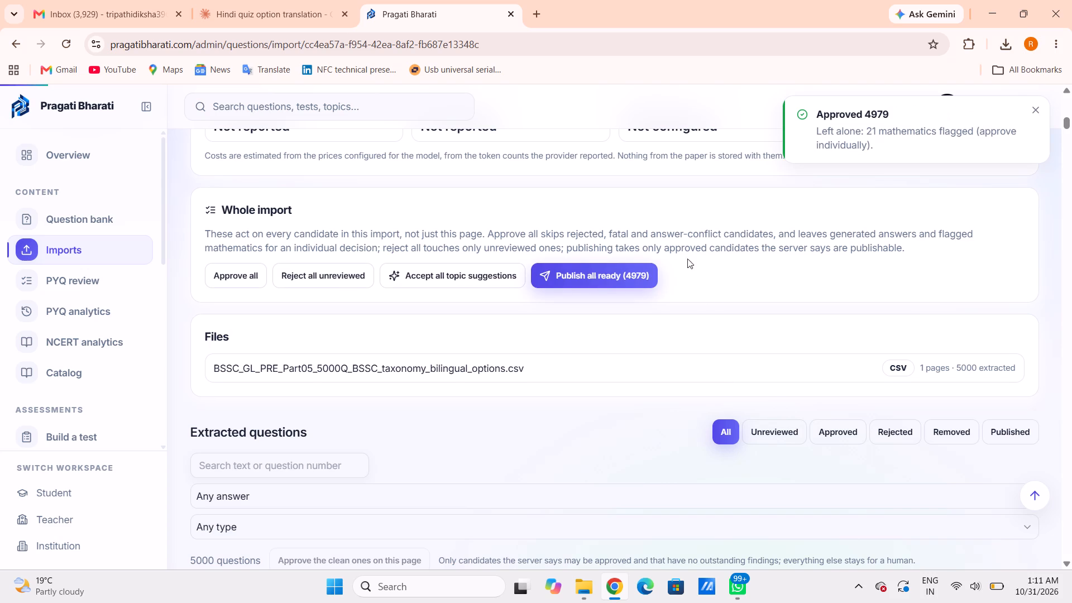
# Filter the extracted Part05 questions to show only the unreviewed ones.
pyautogui.scroll(-7, 715, 290)
pyautogui.scroll(5, 715, 291)
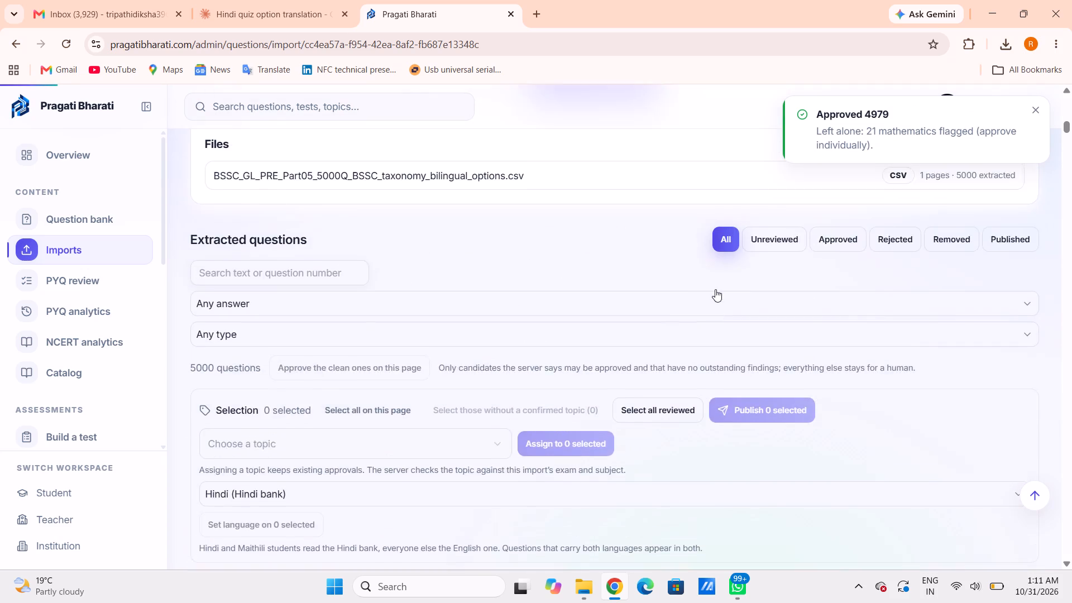
pyautogui.scroll(2, 716, 289)
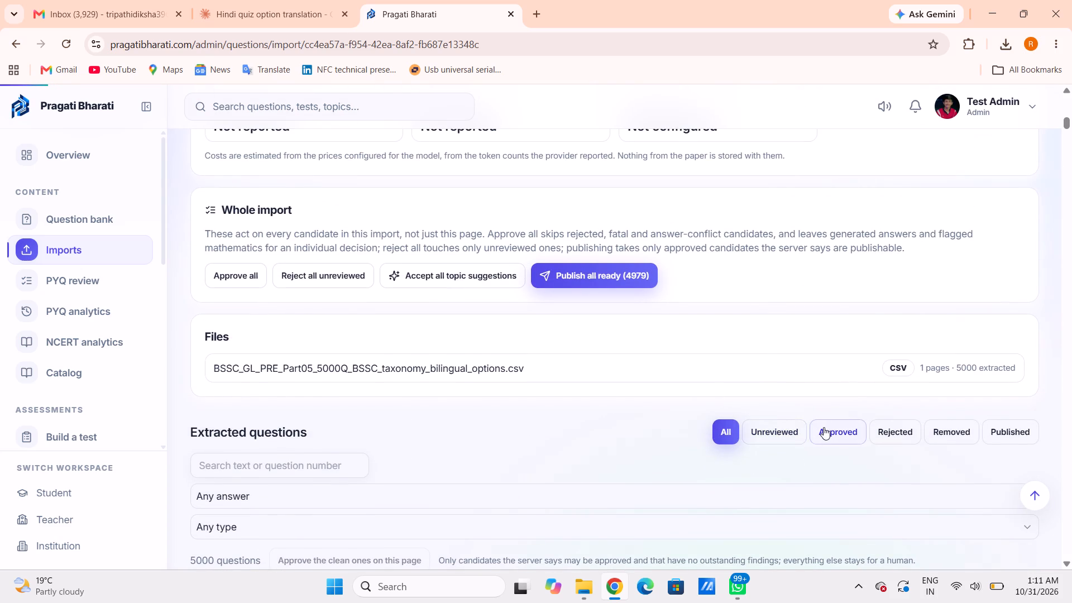
pyautogui.click(766, 436)
# Check the flags, options and file details of Candidate 405, the Kunwar Singh and 1857 question, and approve it.
pyautogui.scroll(-9, 750, 427)
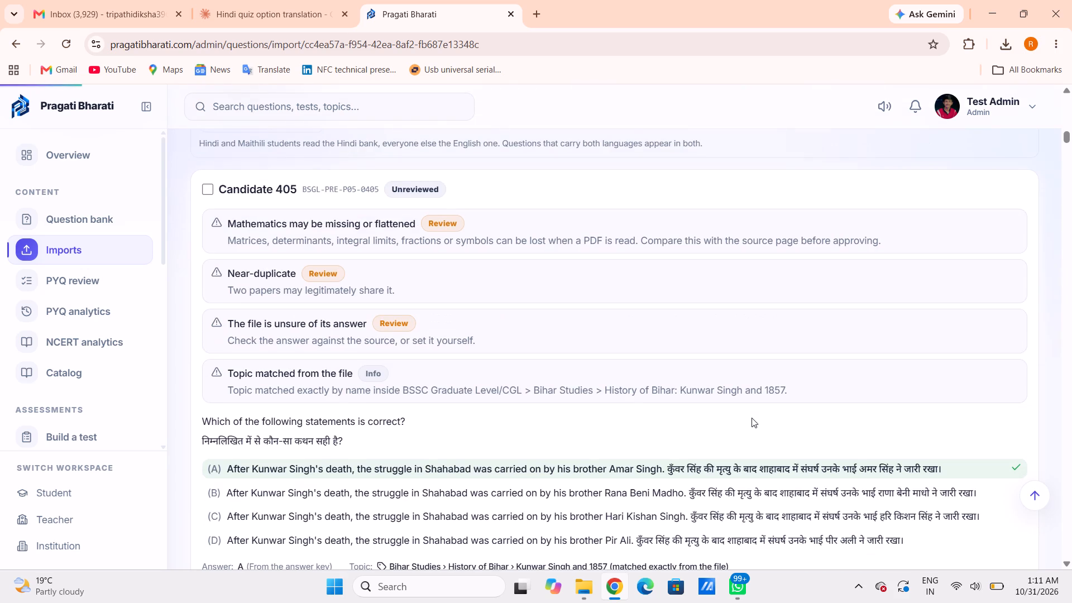
pyautogui.scroll(-1, 380, 287)
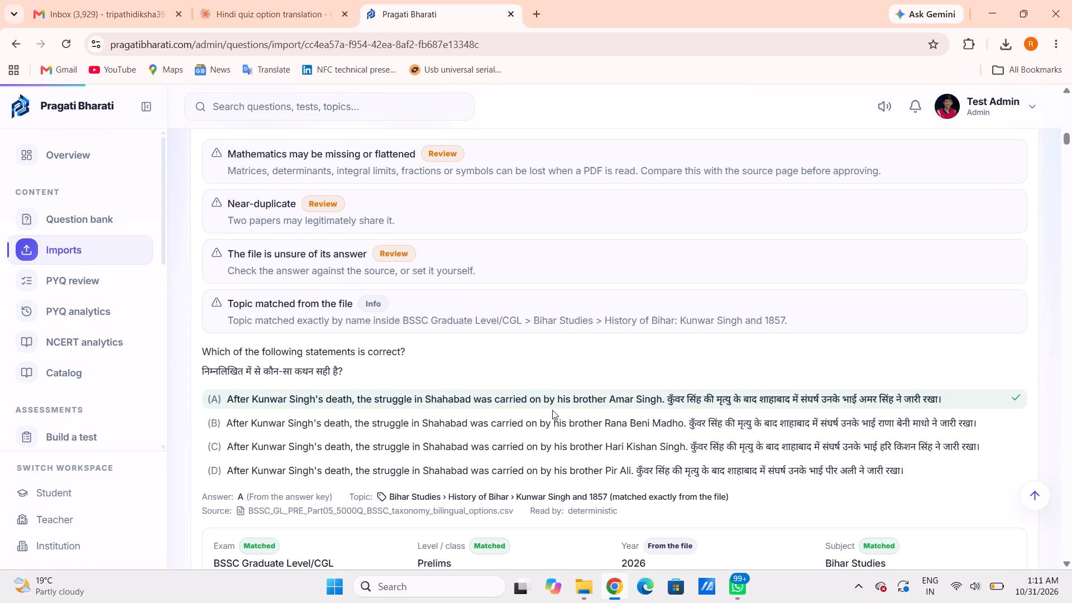
pyautogui.scroll(-4, 552, 407)
pyautogui.scroll(2, 552, 400)
pyautogui.scroll(-1, 552, 399)
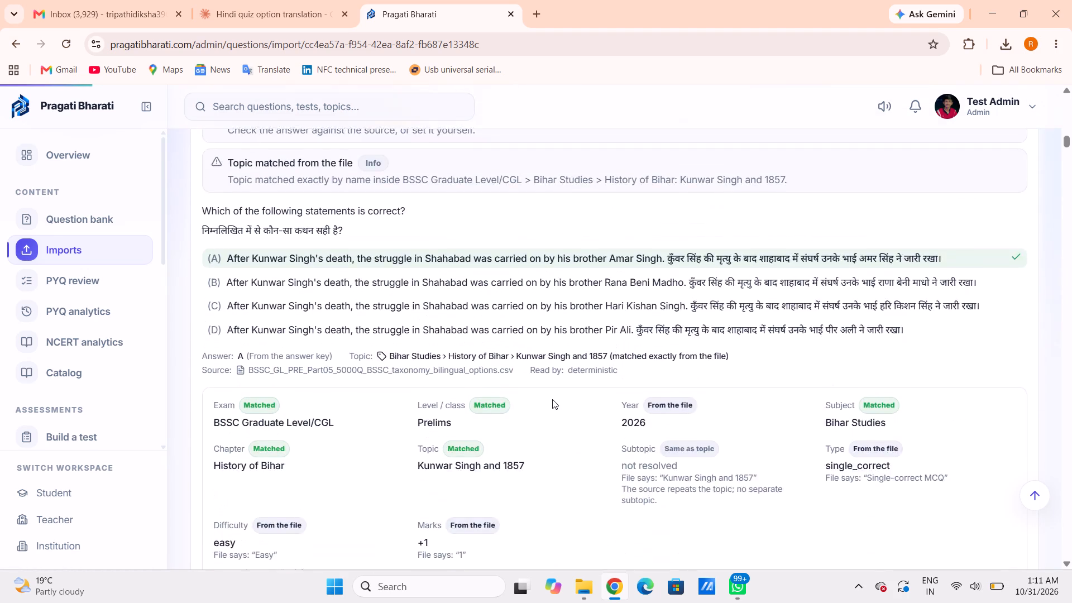
pyautogui.scroll(4, 552, 399)
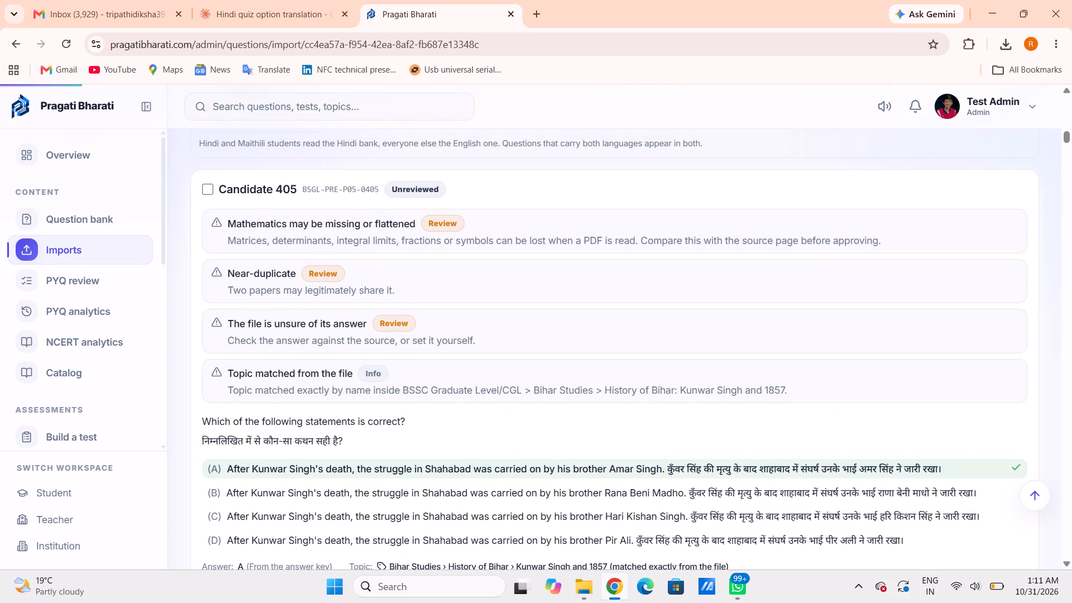
pyautogui.scroll(-2, 514, 377)
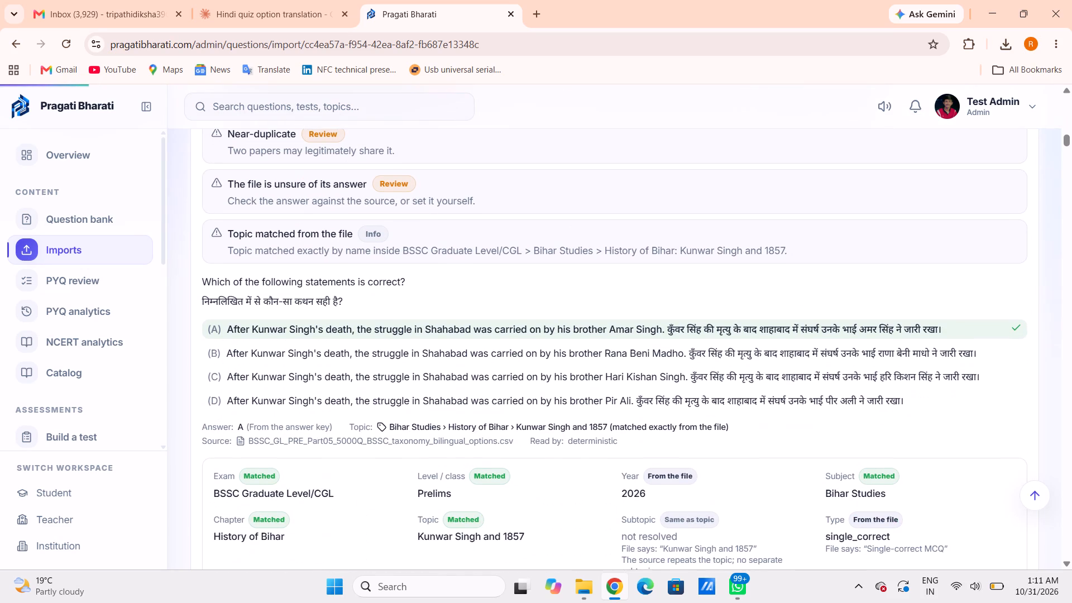
pyautogui.scroll(-1, 512, 387)
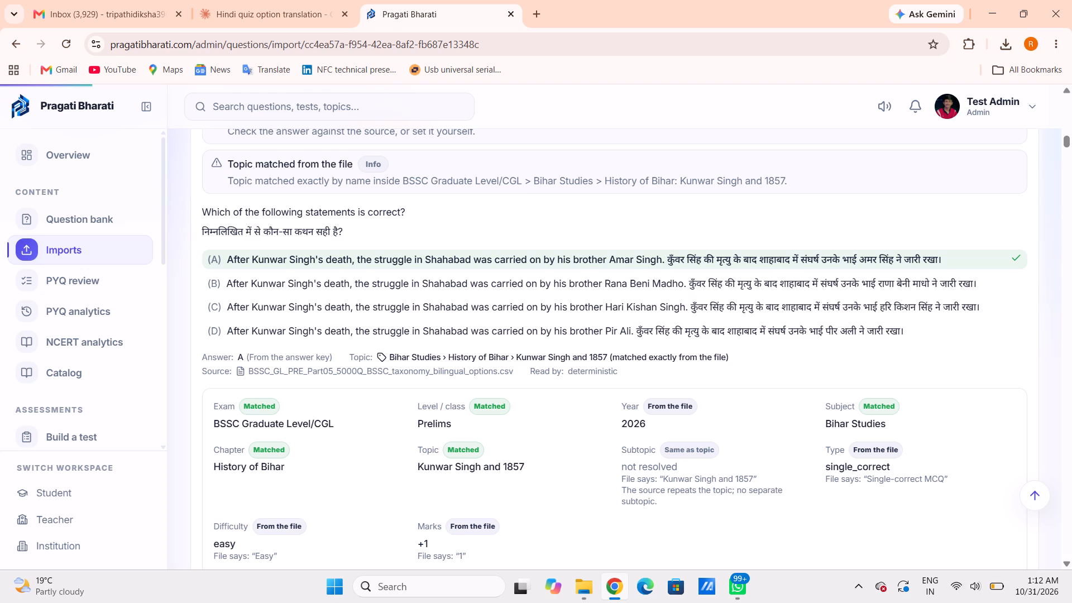
pyautogui.scroll(-6, 605, 334)
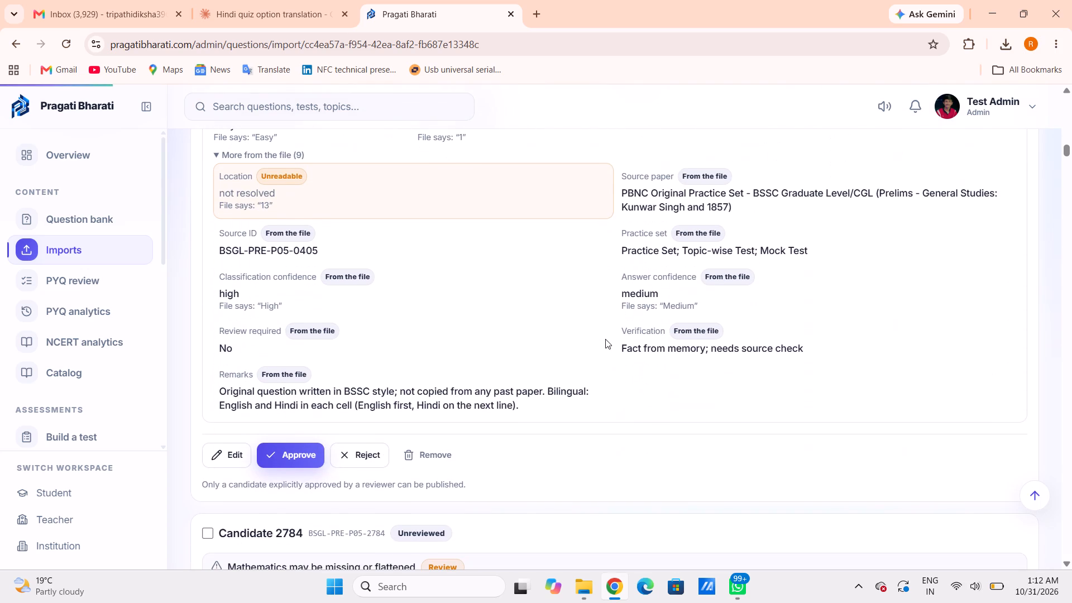
pyautogui.click(293, 452)
# Check and approve Candidate 2784, the Constitution question on ratification of amendments by state legislatures.
pyautogui.scroll(-3, 308, 435)
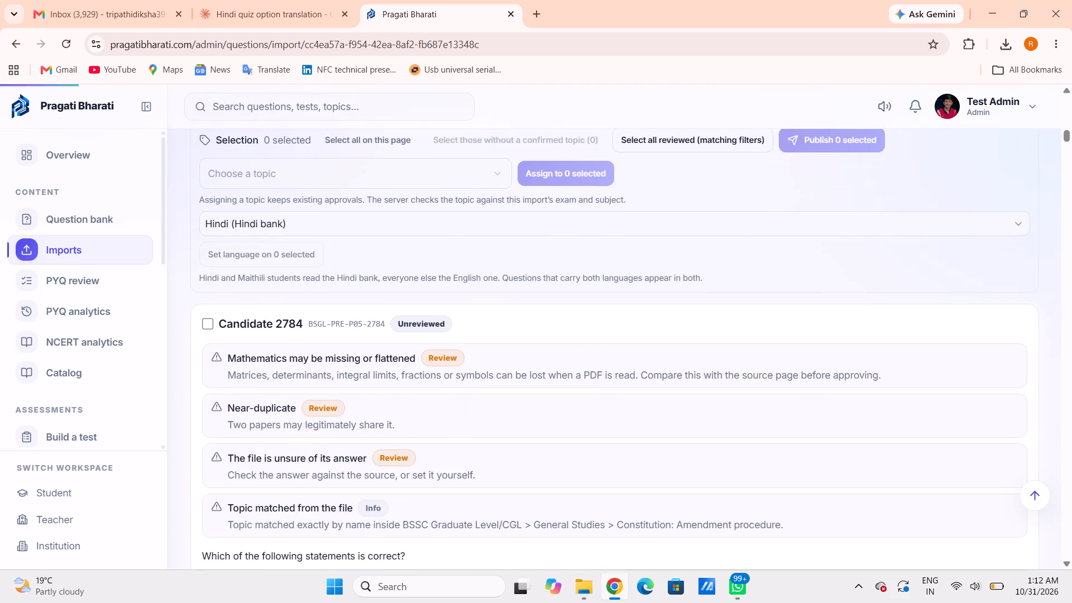
pyautogui.scroll(-3, 316, 424)
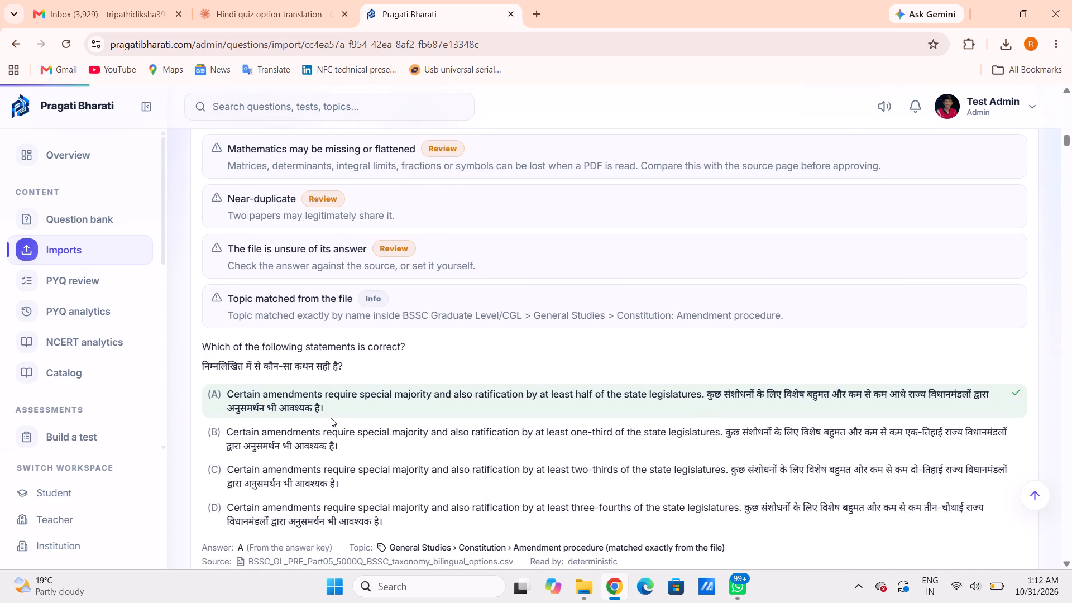
pyautogui.scroll(-1, 342, 406)
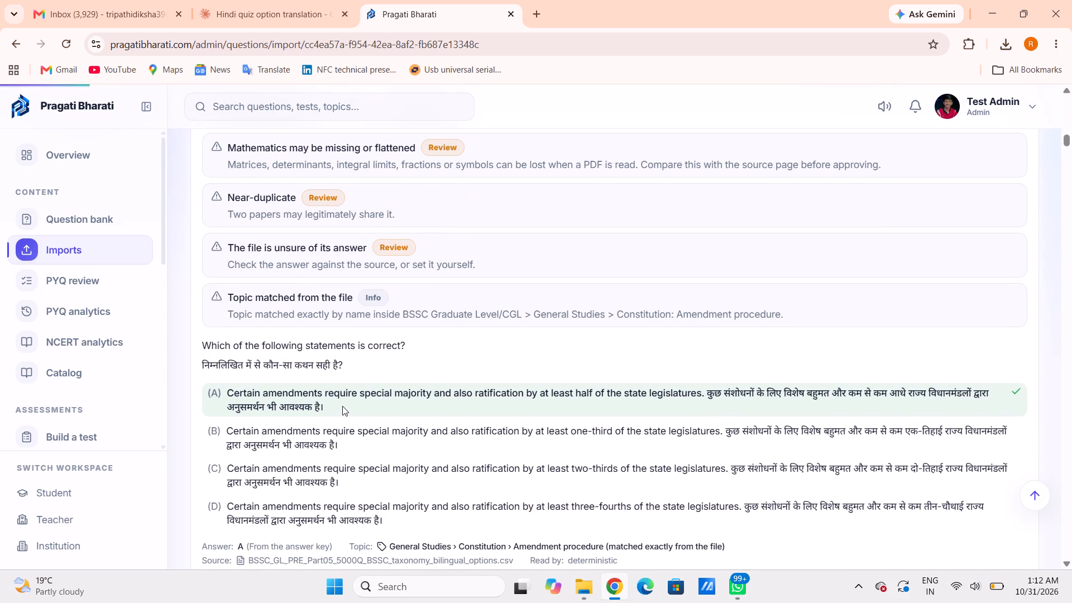
pyautogui.scroll(-5, 344, 405)
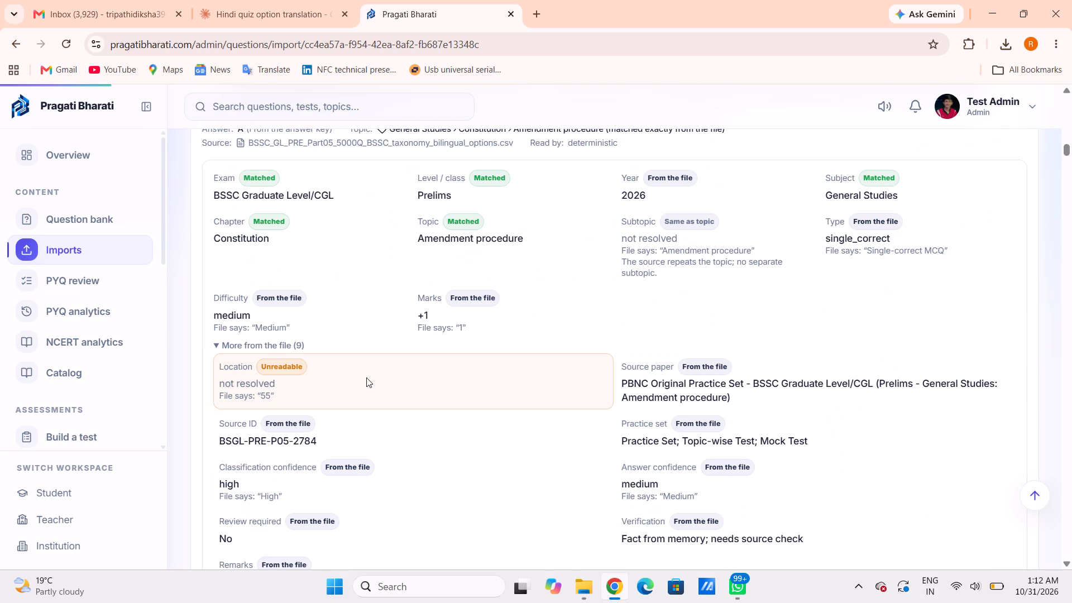
pyautogui.scroll(-4, 372, 374)
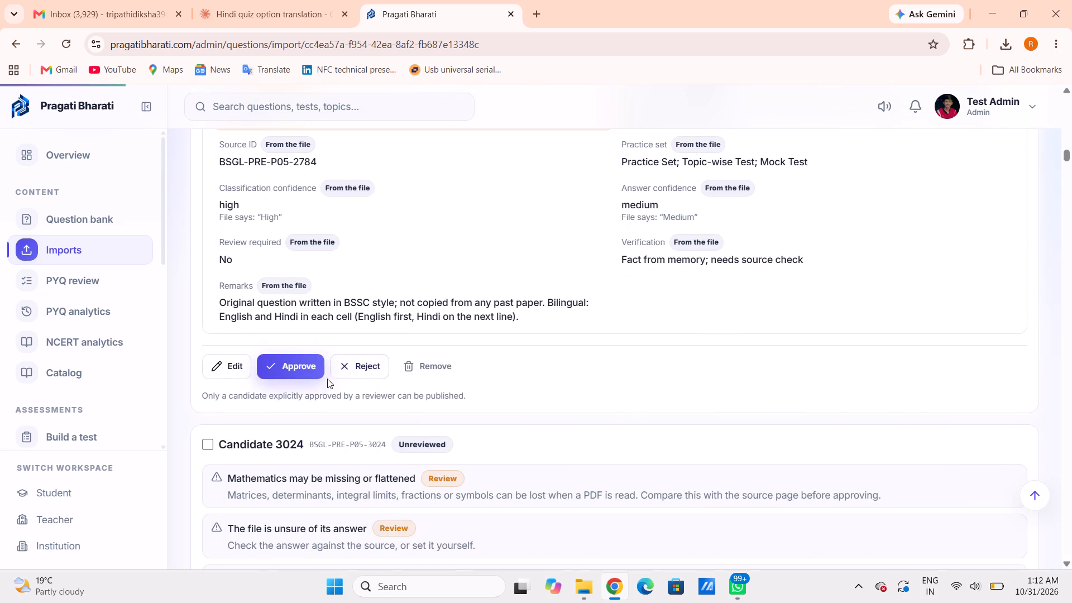
pyautogui.click(304, 365)
# Check and approve Candidate 3024, the fill-in-the-blank question on lines joining places of equal rainfall.
pyautogui.scroll(-5, 304, 361)
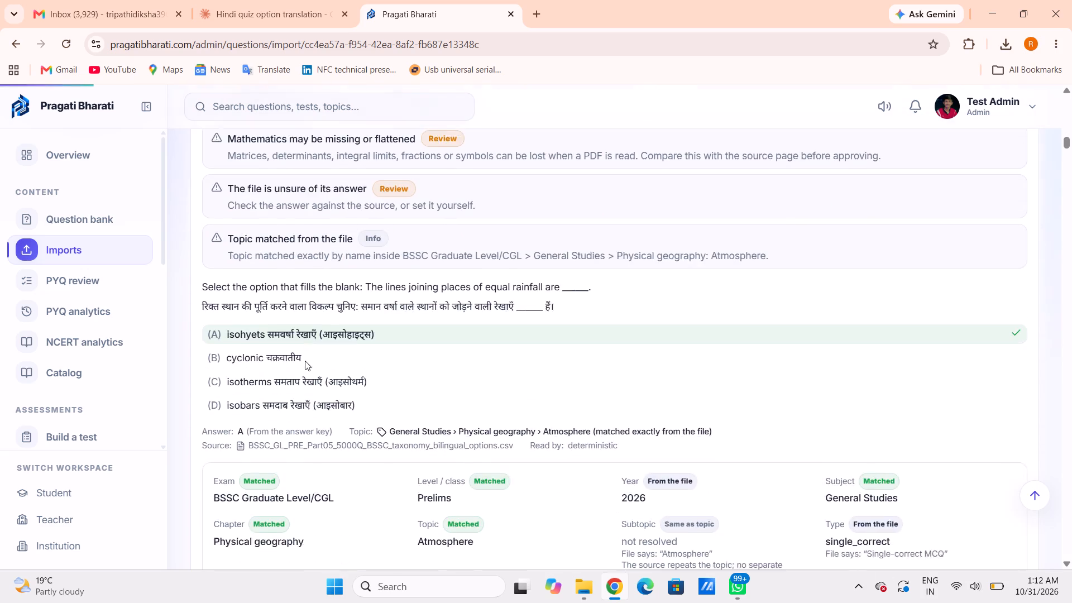
pyautogui.scroll(-3, 305, 360)
pyautogui.scroll(1, 310, 372)
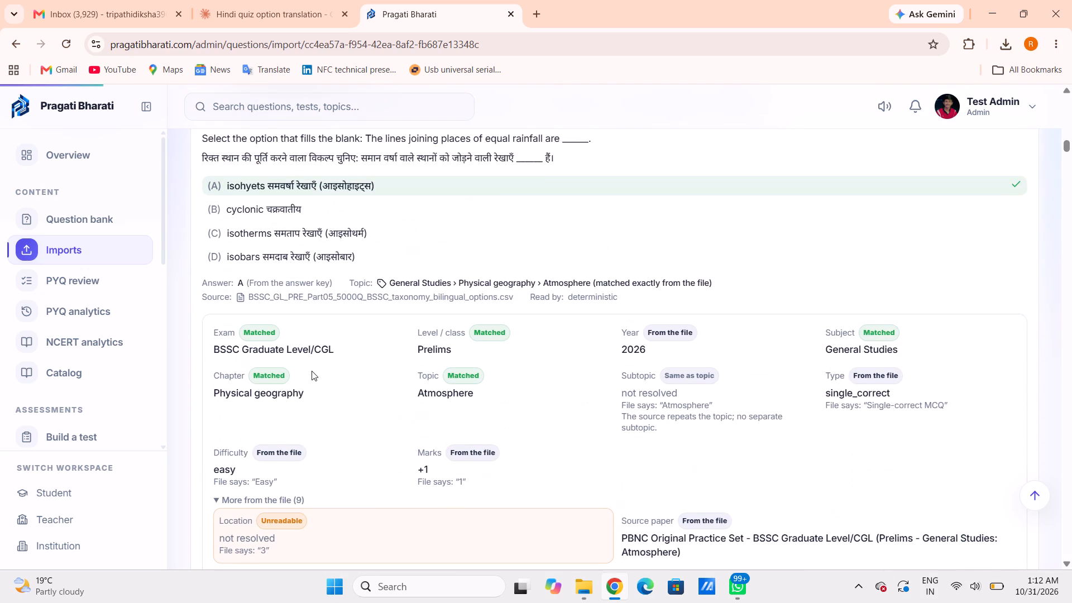
pyautogui.scroll(-5, 312, 371)
pyautogui.click(289, 450)
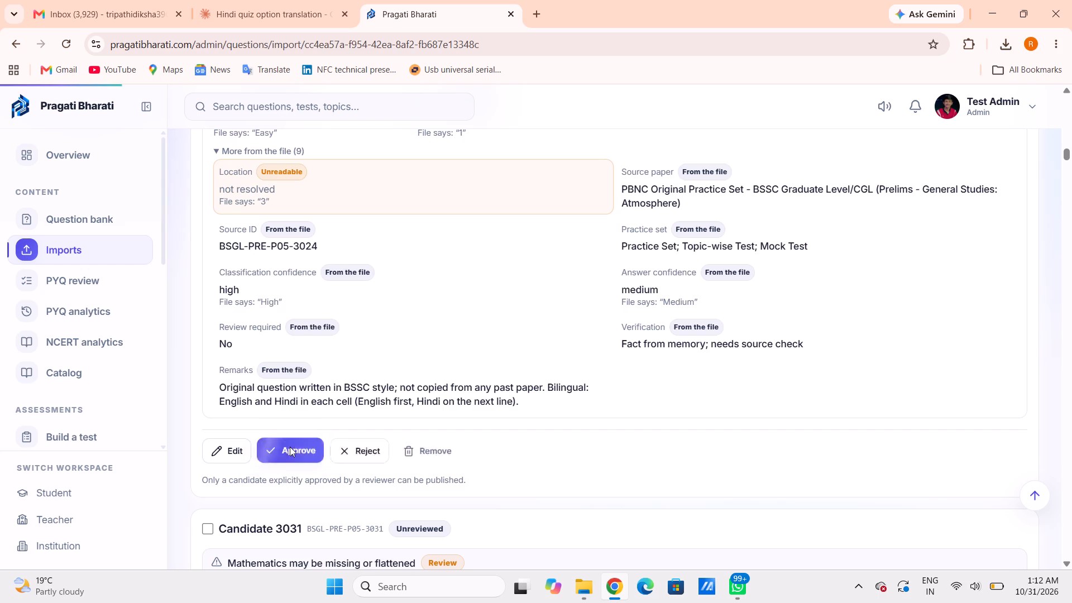
# Approve Candidate 3031, the equal-rainfall statement question, and the unreviewed candidate listed just before Candidate 3044.
pyautogui.scroll(-10, 290, 447)
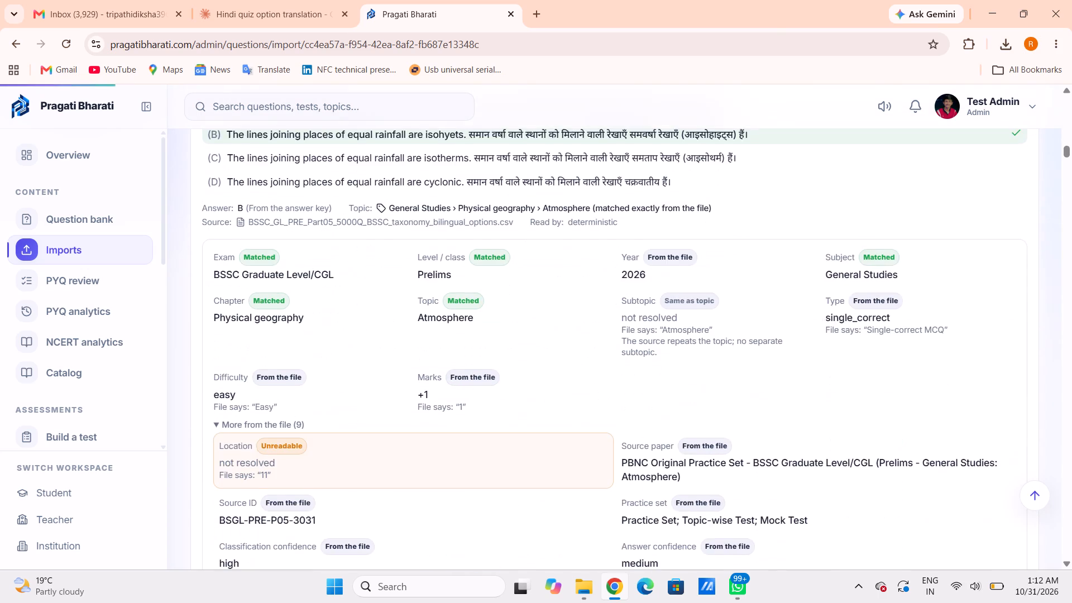
pyautogui.scroll(-3, 295, 449)
pyautogui.click(289, 513)
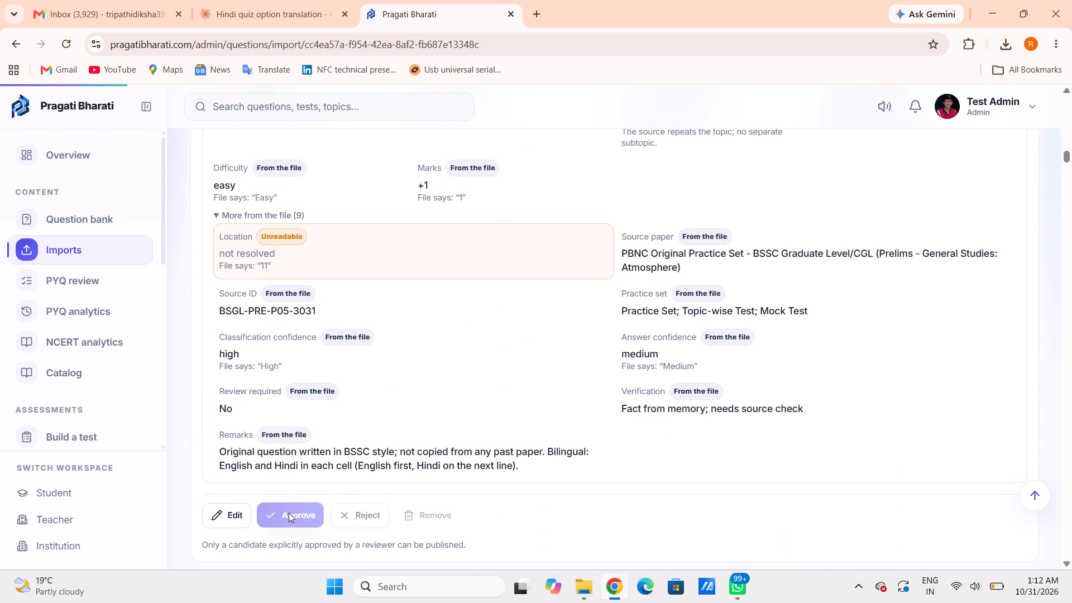
pyautogui.scroll(-5, 293, 499)
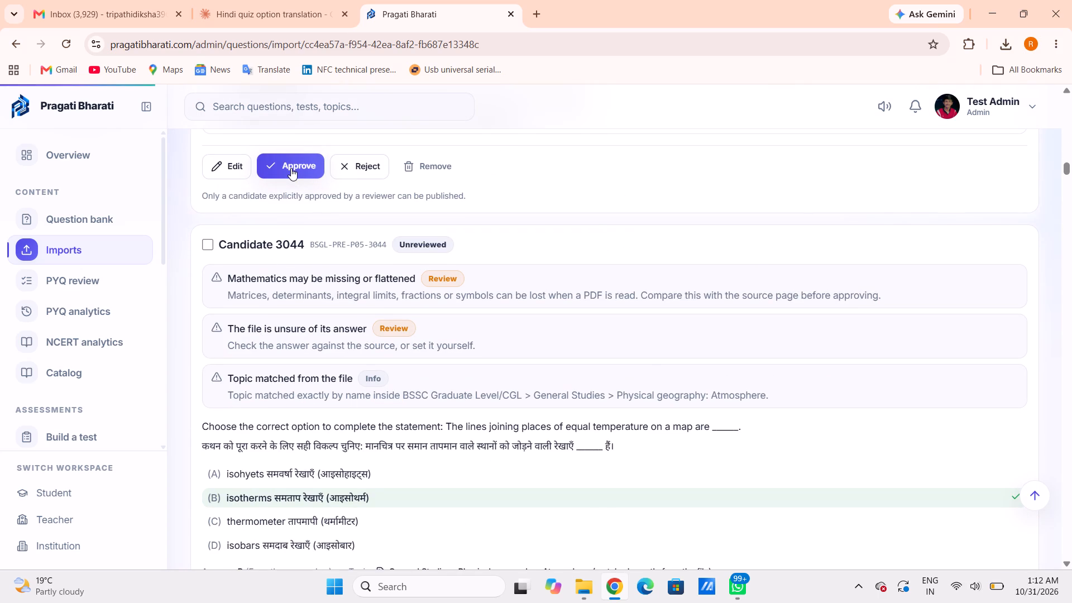
pyautogui.click(291, 168)
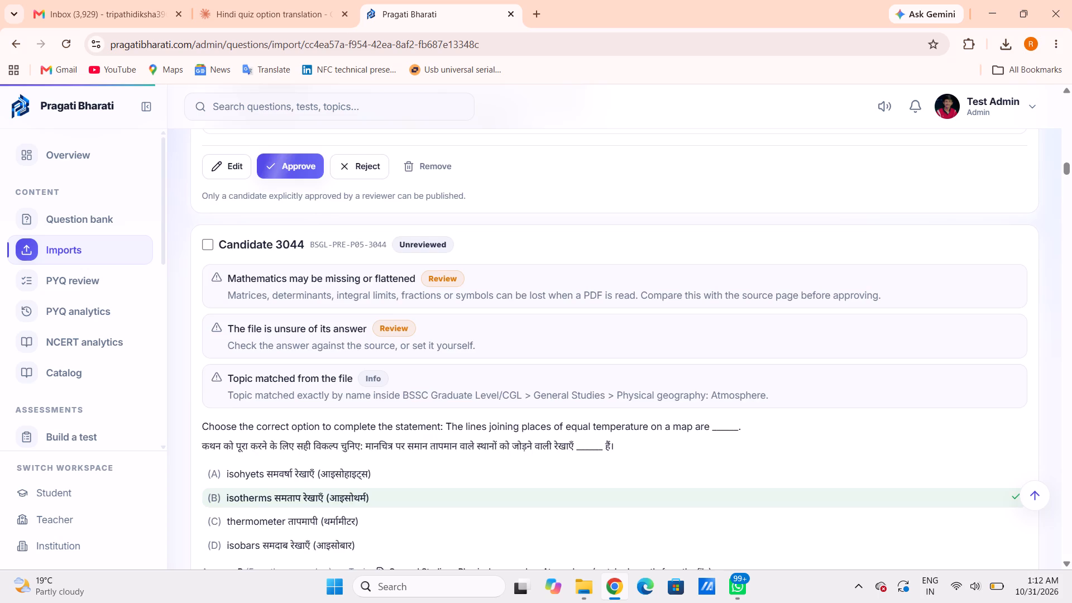
# Check and approve Candidate 3044, the question on lines joining places of equal temperature on a map.
pyautogui.scroll(3, 331, 296)
pyautogui.scroll(-10, 331, 297)
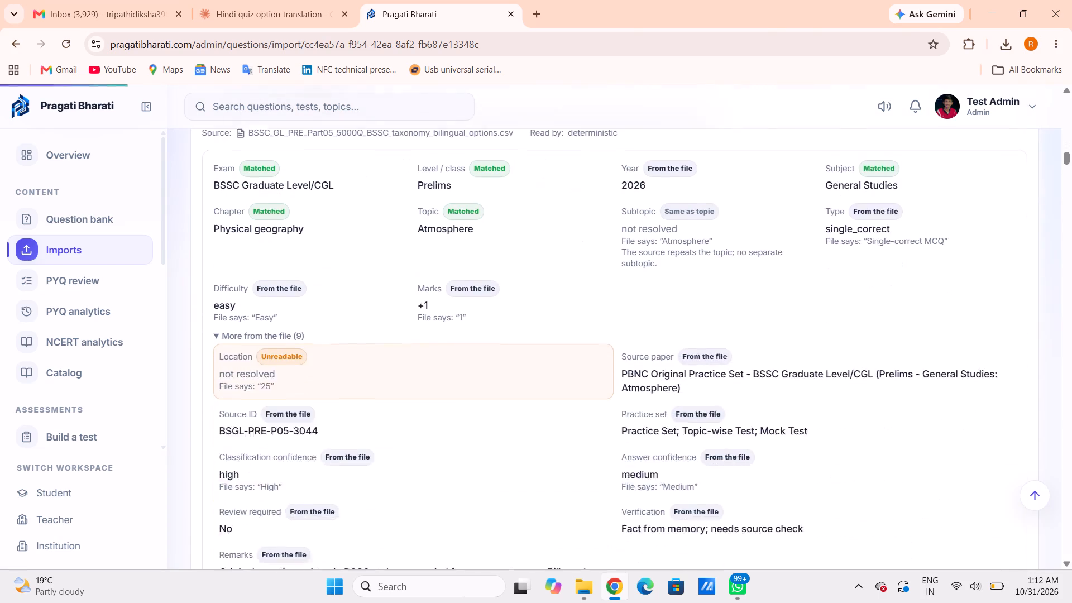
pyautogui.scroll(-4, 331, 297)
pyautogui.click(298, 324)
# Check and approve Candidate 3050, the correct-statement question on lines joining places of equal pressure.
pyautogui.scroll(-4, 304, 323)
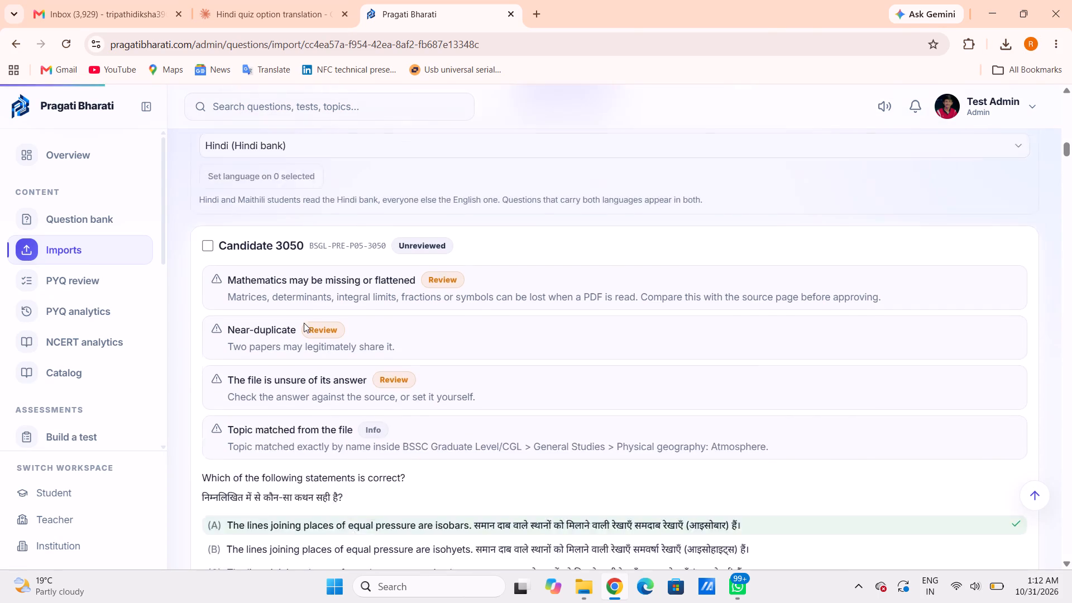
pyautogui.scroll(-10, 304, 323)
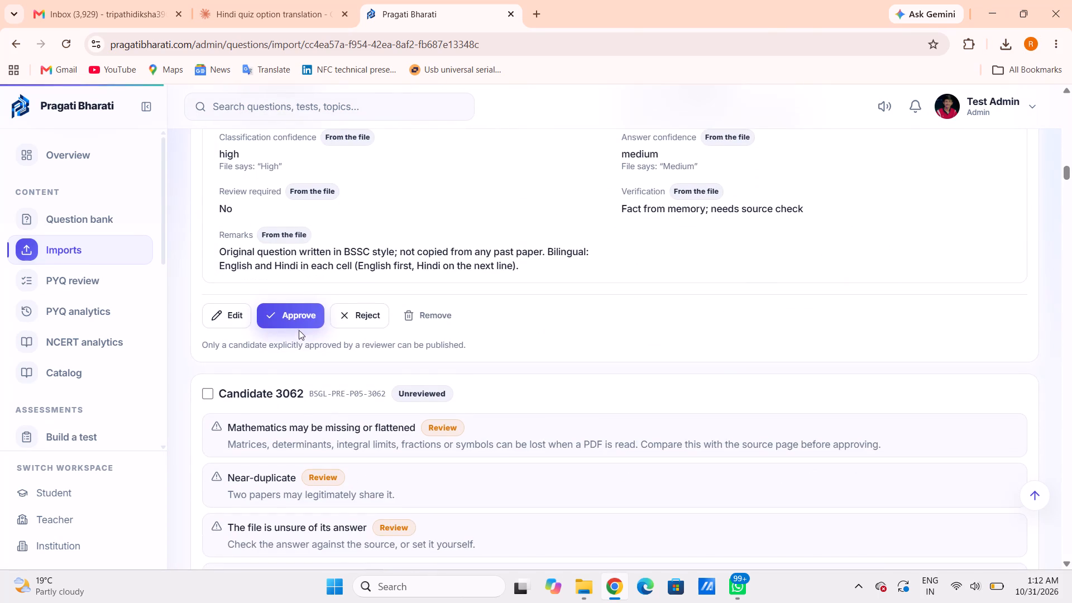
pyautogui.click(295, 321)
# Check and approve Candidates 3062 and 3069, both Physical geography questions on the Atmosphere topic.
pyautogui.scroll(-9, 299, 320)
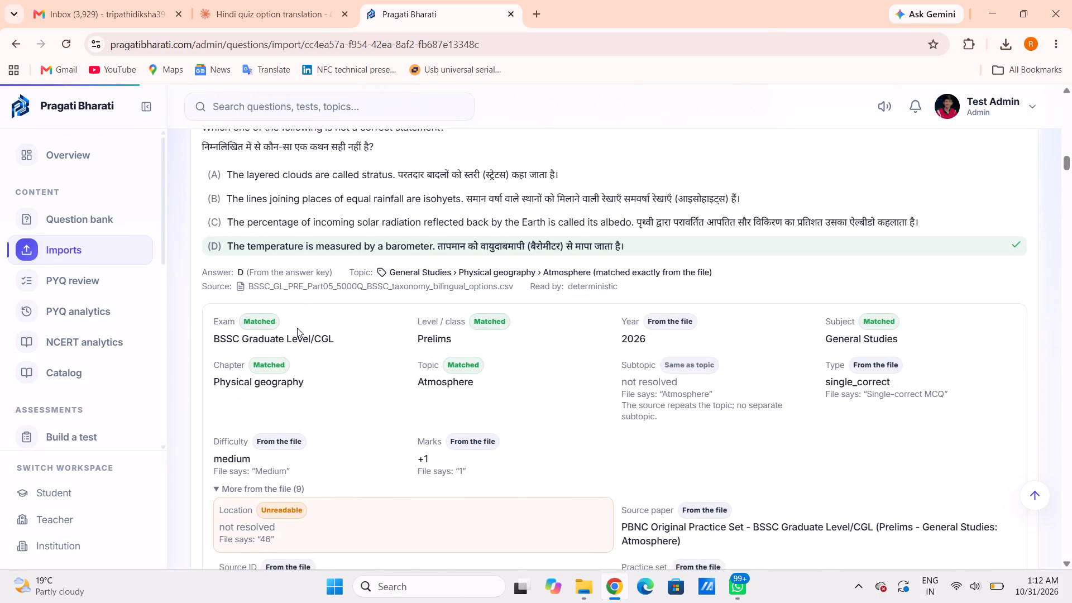
pyautogui.scroll(-2, 297, 328)
pyautogui.click(290, 519)
pyautogui.scroll(-2, 316, 422)
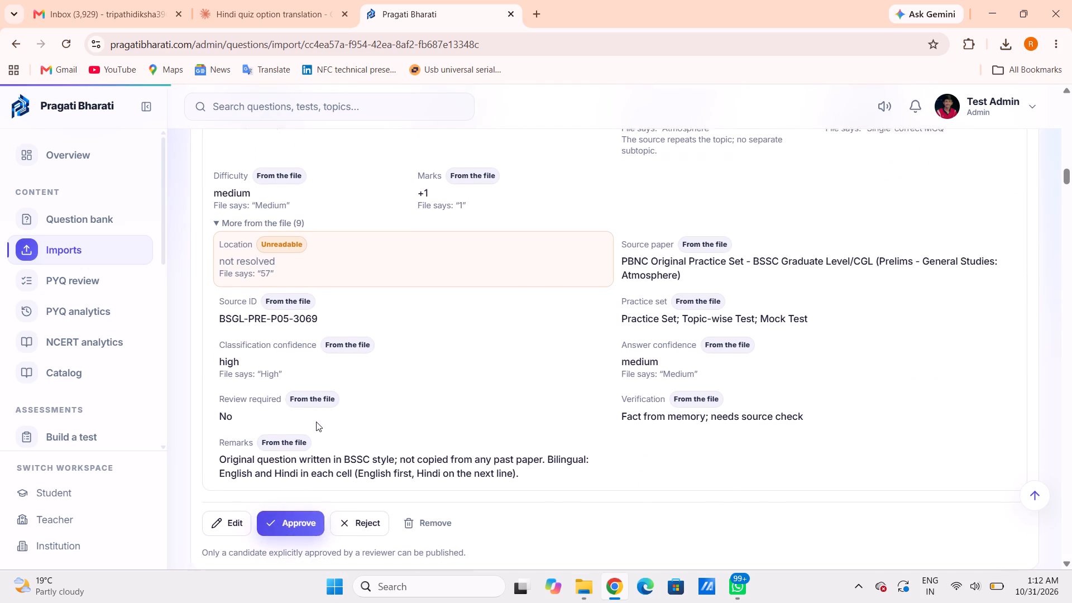
pyautogui.scroll(-3, 316, 422)
pyautogui.click(286, 188)
# Check and approve Candidate 3073, the equal-pressure fill-in-the-blank question, and Candidate 3080, the statement question mentioning cumulonimbus clouds.
pyautogui.scroll(-4, 294, 273)
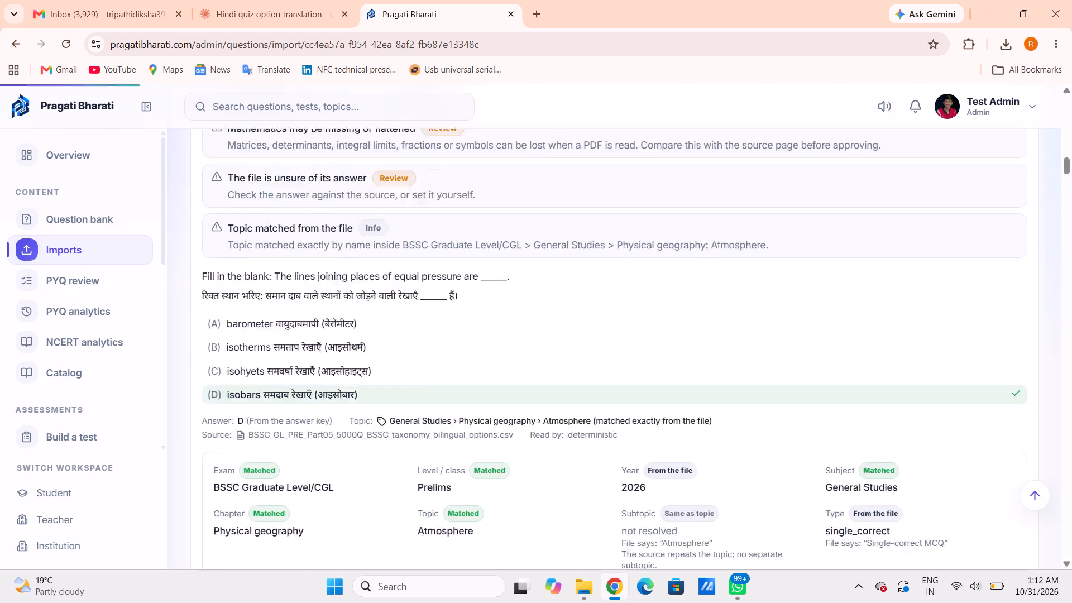
pyautogui.scroll(-6, 294, 275)
pyautogui.click(289, 413)
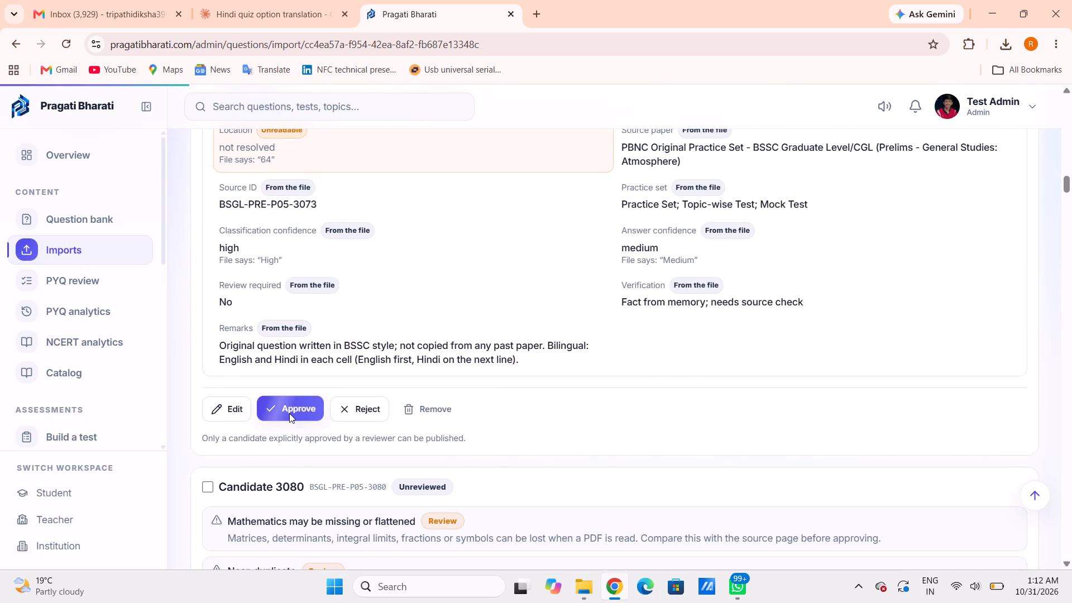
pyautogui.scroll(-8, 293, 403)
pyautogui.scroll(-2, 293, 460)
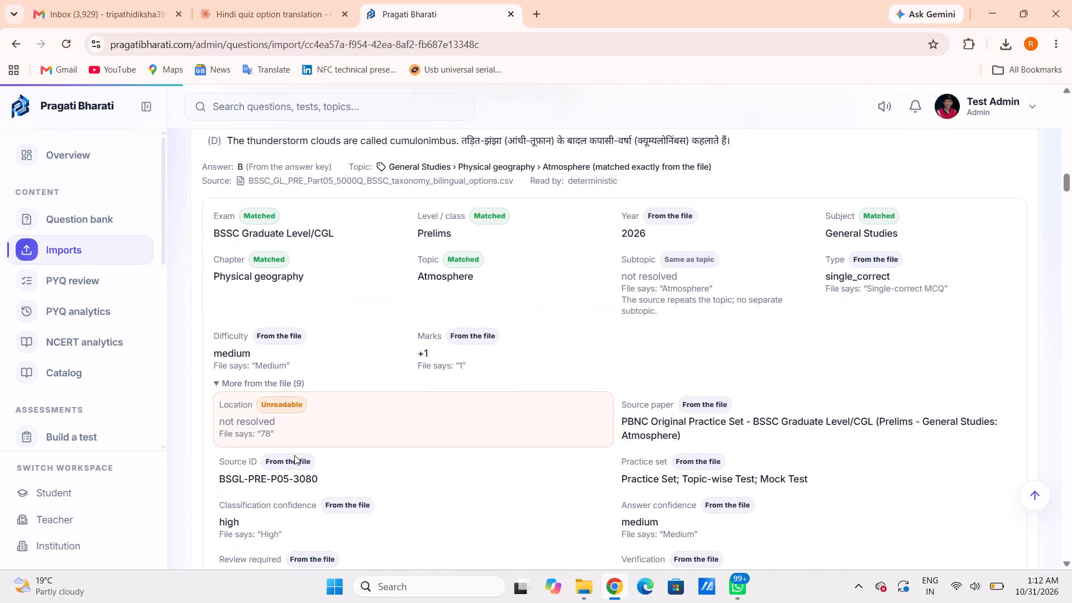
pyautogui.scroll(-3, 285, 493)
pyautogui.click(288, 479)
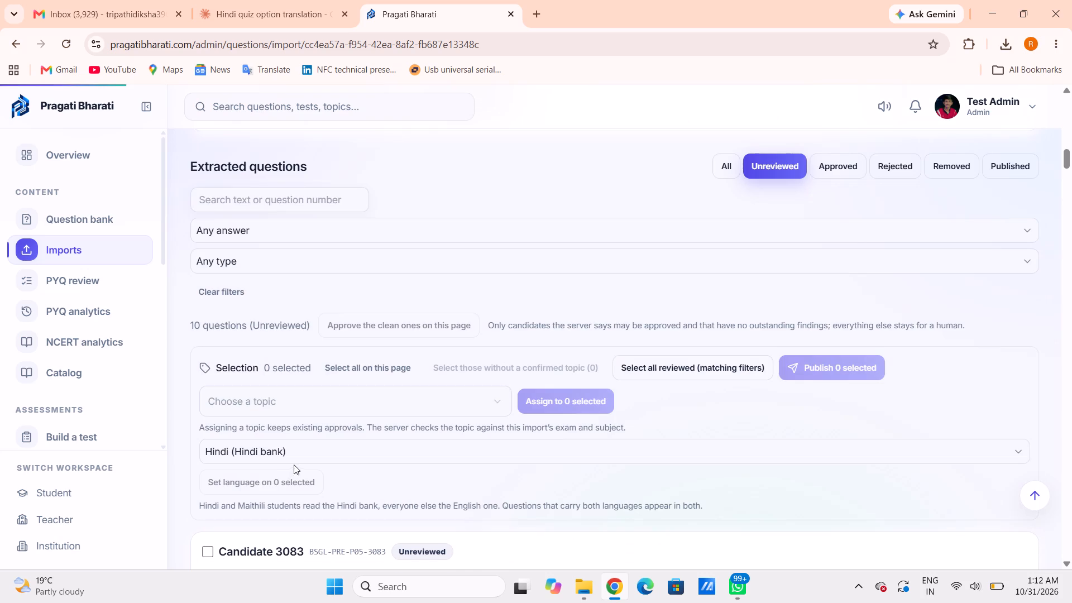
# Check and approve Candidates 3083 and 3092, both flagged Physical geography questions on the Atmosphere topic.
pyautogui.scroll(-14, 319, 427)
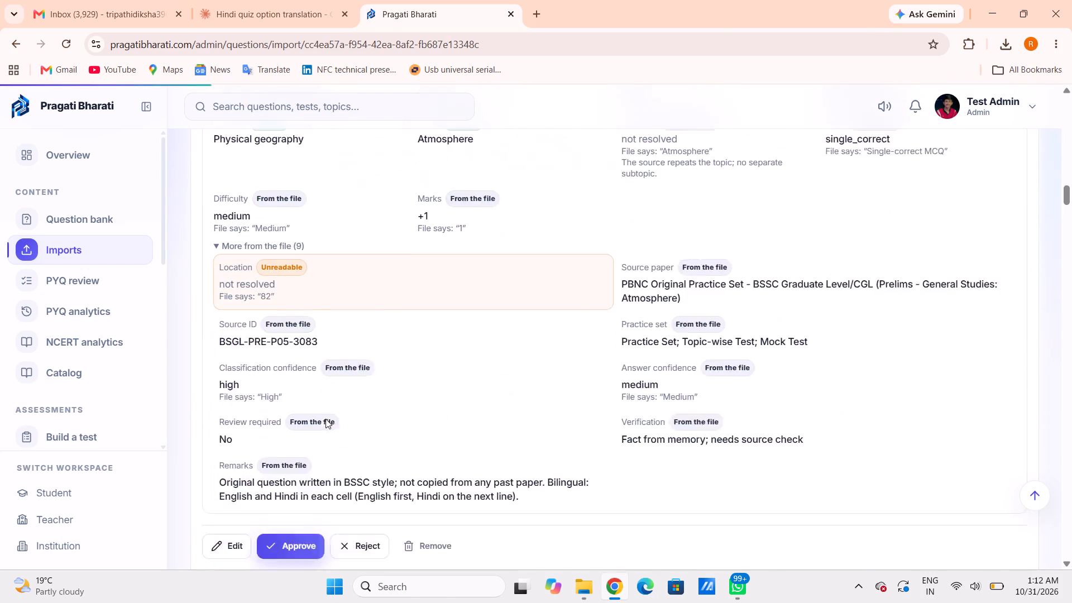
pyautogui.click(299, 470)
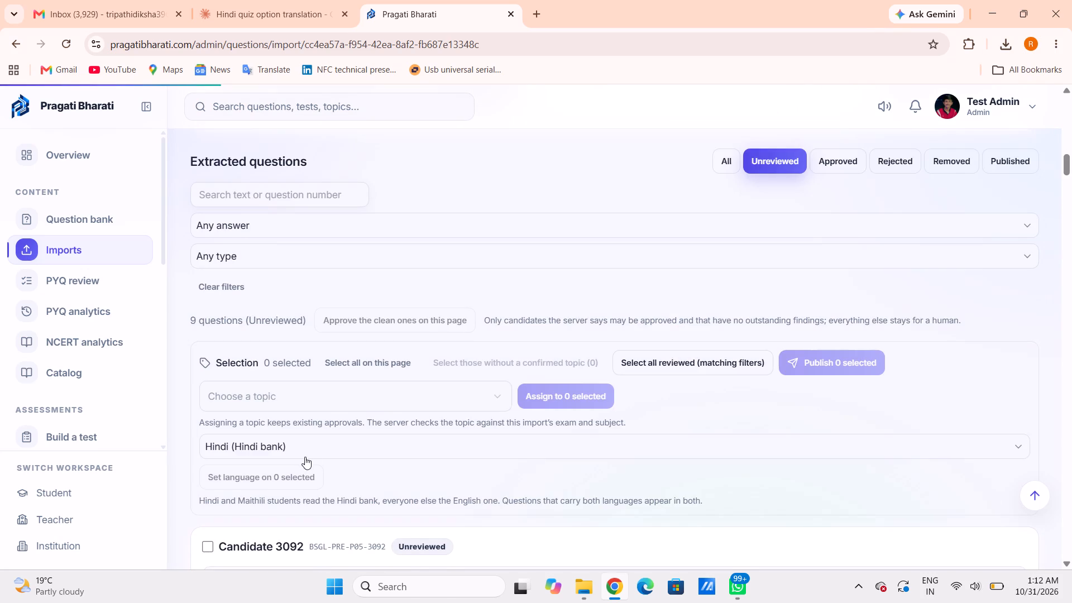
pyautogui.scroll(-15, 311, 451)
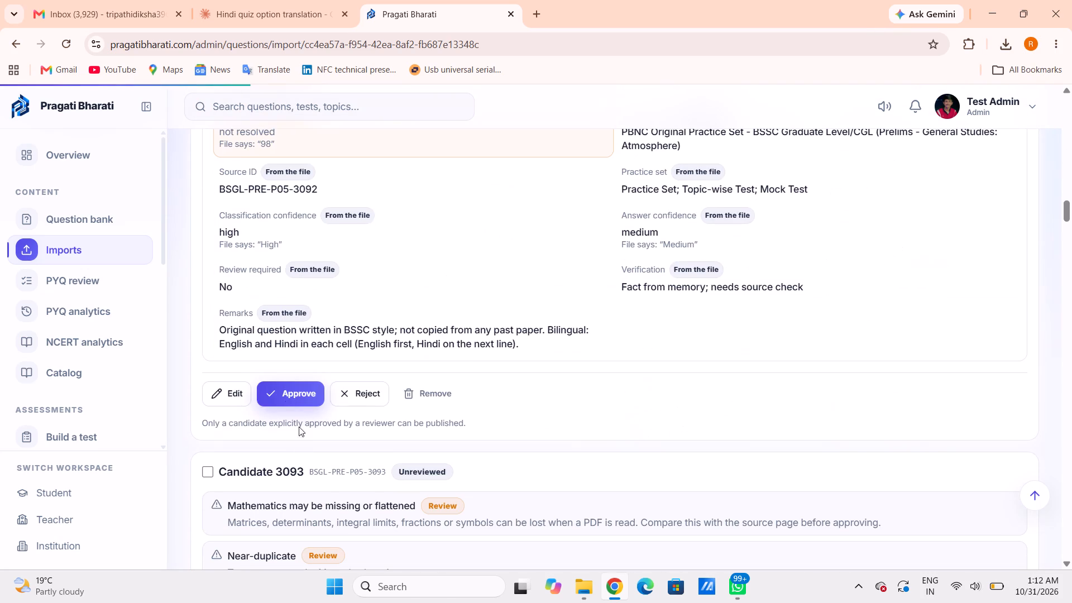
pyautogui.click(284, 385)
# Check and approve Candidate 3093, the incorrect-statement question on atmospheric layers, and Candidate 3098, the one on equal-temperature lines.
pyautogui.scroll(3, 286, 385)
pyautogui.scroll(-9, 287, 385)
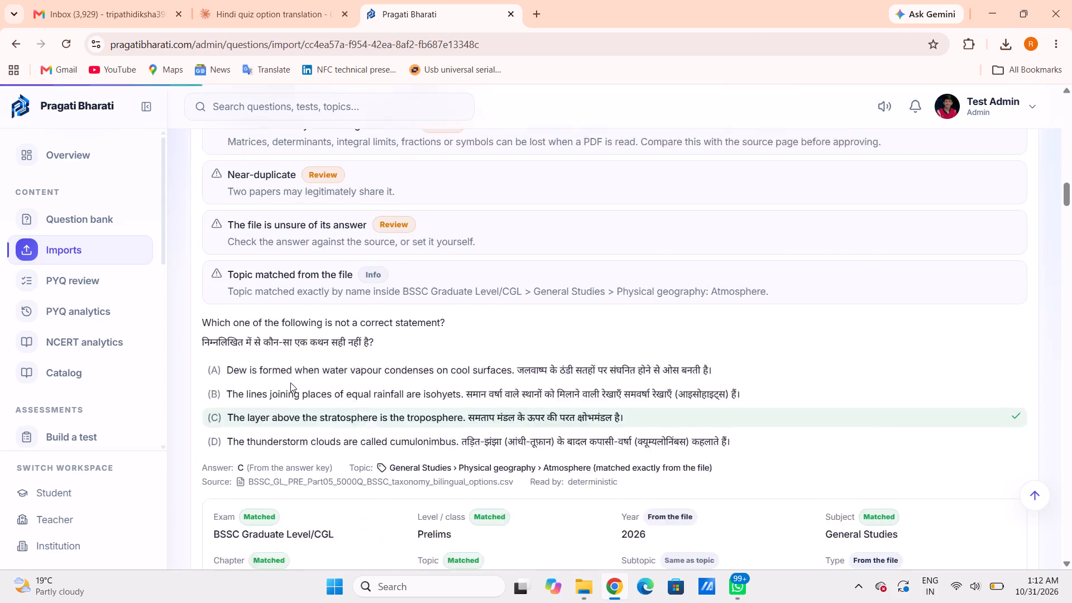
pyautogui.scroll(-7, 290, 382)
pyautogui.click(294, 461)
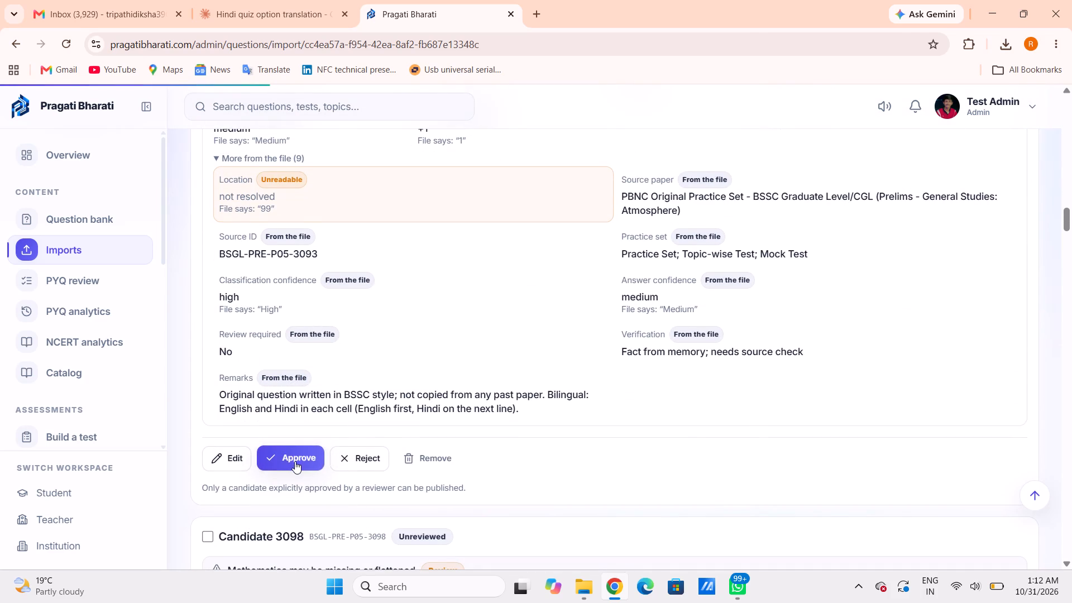
pyautogui.scroll(-10, 297, 456)
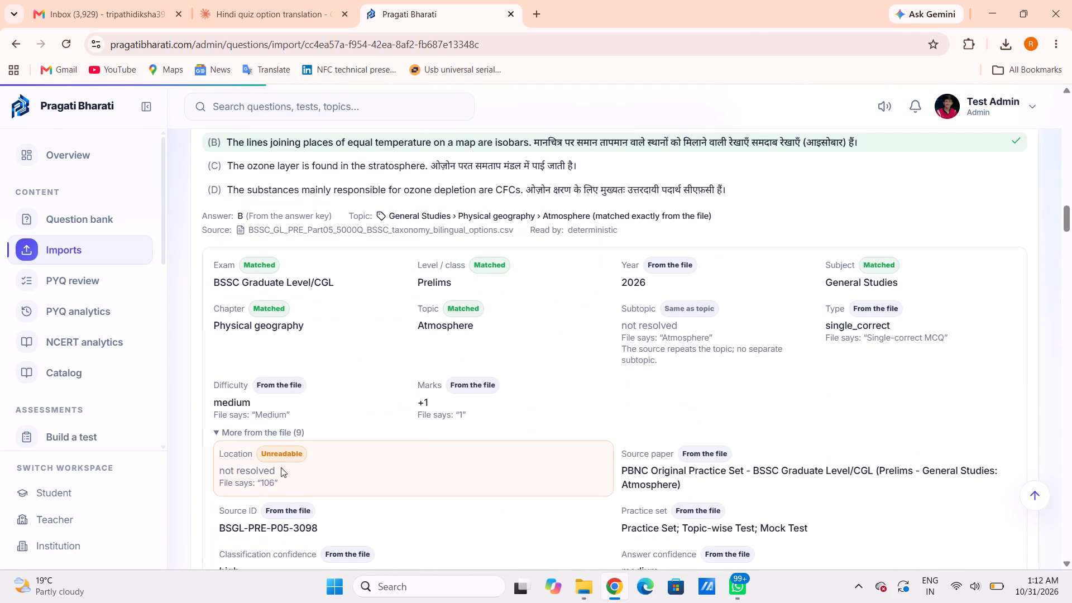
pyautogui.scroll(-4, 284, 462)
pyautogui.click(290, 454)
# Check and approve Candidate 3102, an unreviewed Physical geography question on the Atmosphere topic.
pyautogui.scroll(-6, 293, 448)
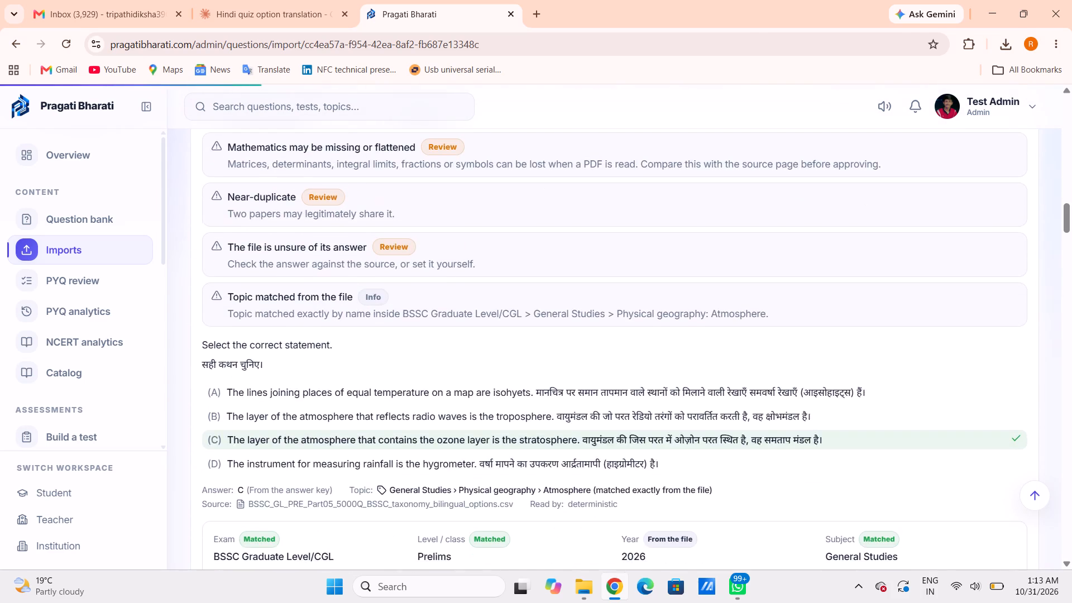
pyautogui.scroll(-8, 296, 441)
pyautogui.click(292, 447)
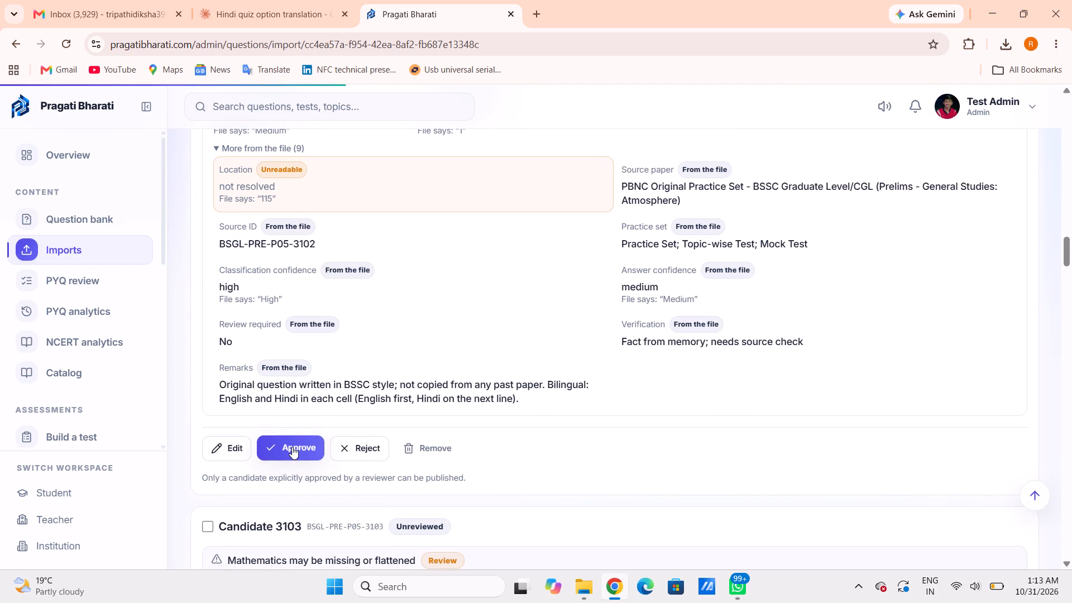
# Approve Candidate 3103, the question answered by contours, and the unreviewed candidate listed just before Candidate 3642.
pyautogui.scroll(-9, 293, 444)
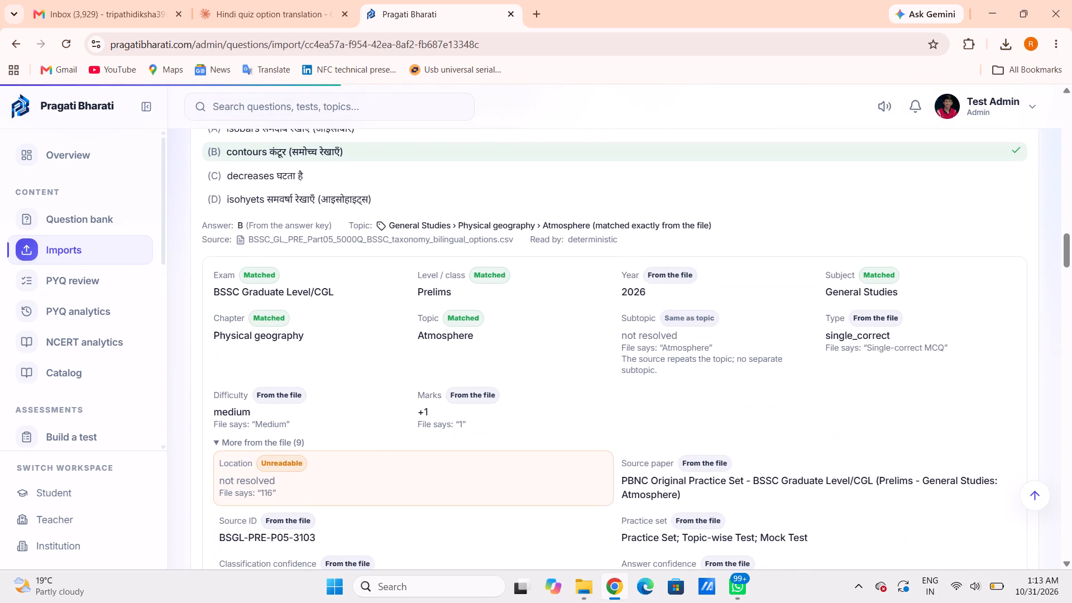
pyautogui.scroll(-3, 281, 402)
pyautogui.click(286, 524)
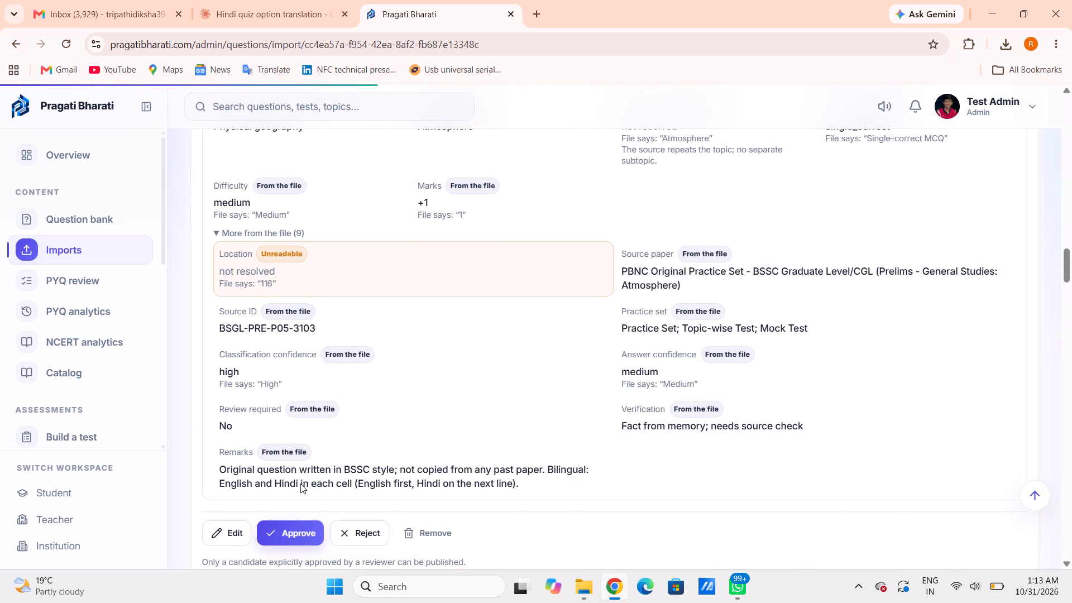
pyautogui.scroll(-6, 308, 469)
pyautogui.click(293, 165)
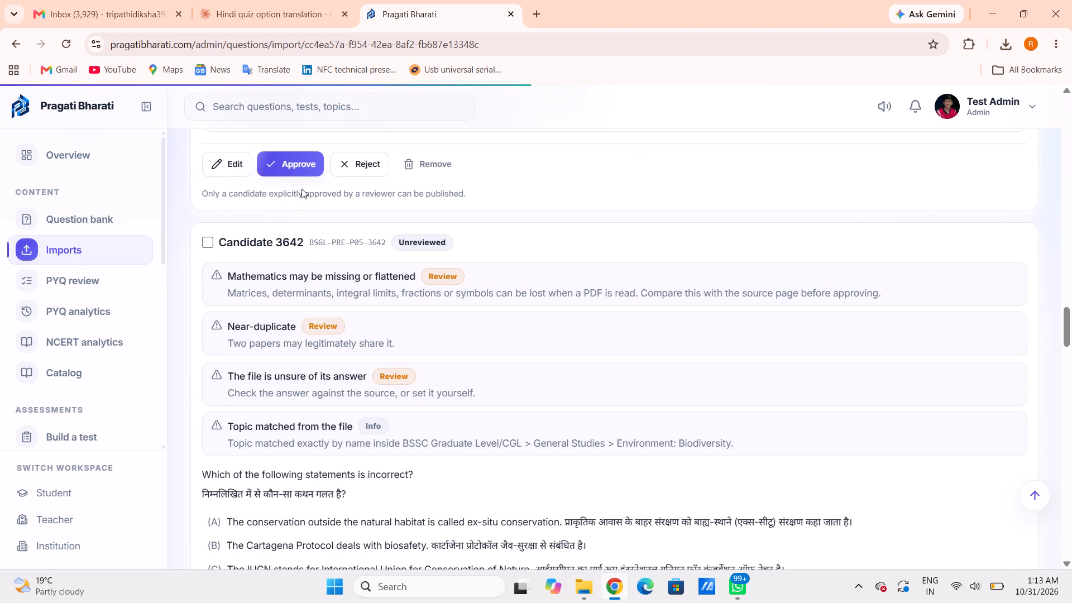
# Check and approve Candidates 3642 and 3667, both Environment questions on the Biodiversity topic.
pyautogui.scroll(-8, 308, 208)
pyautogui.scroll(-3, 266, 365)
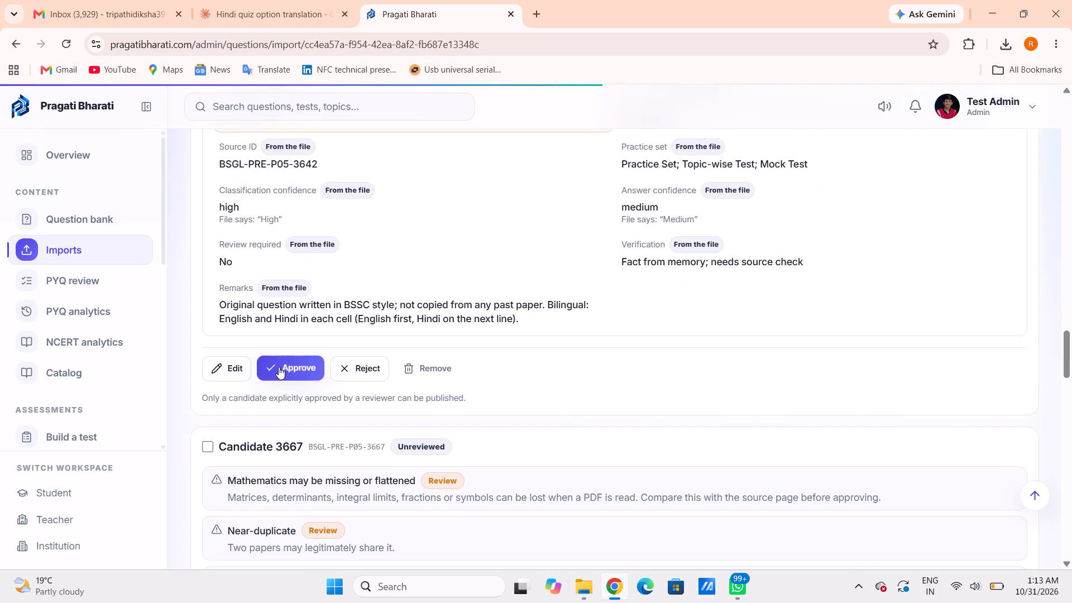
pyautogui.click(280, 367)
pyautogui.scroll(-11, 285, 363)
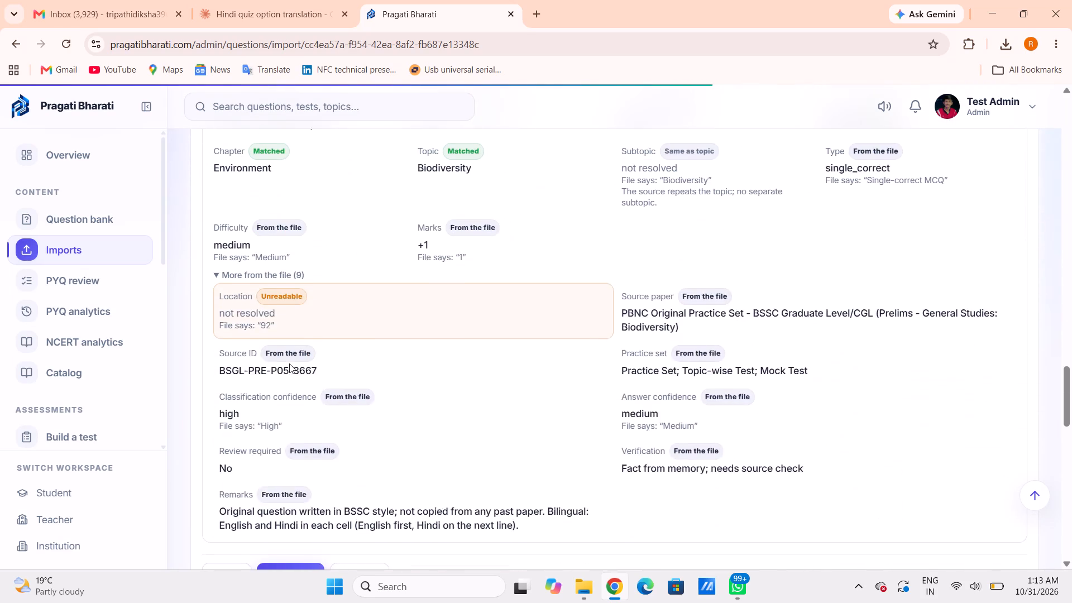
pyautogui.scroll(-3, 289, 363)
pyautogui.click(293, 368)
# Check and approve Candidate 3679, the incorrect-statement Biodiversity question at the end of the unreviewed list.
pyautogui.scroll(-5, 294, 366)
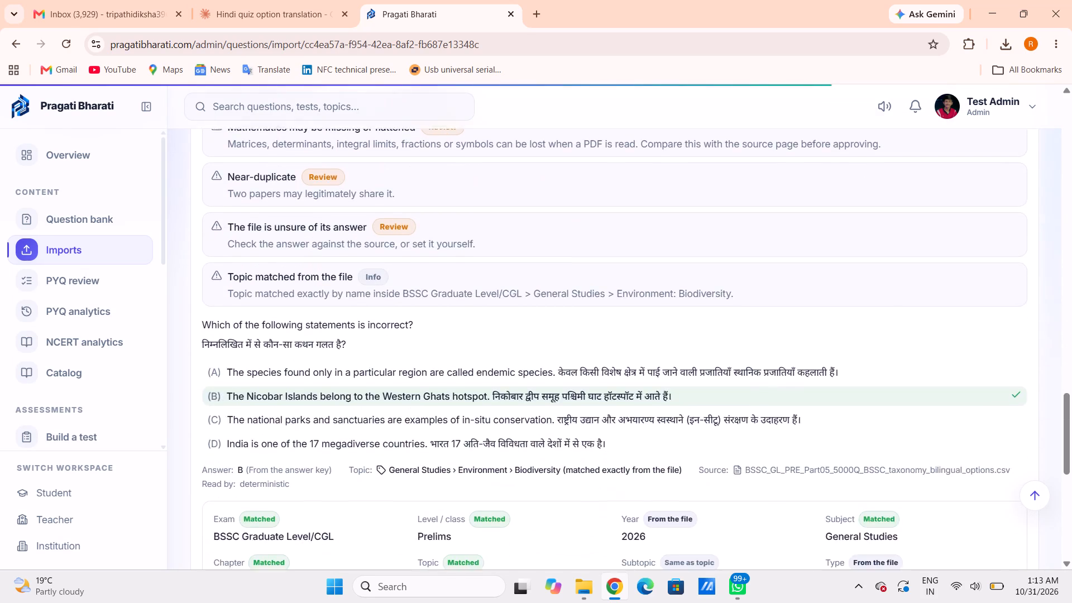
pyautogui.scroll(-4, 294, 365)
pyautogui.scroll(-3, 277, 415)
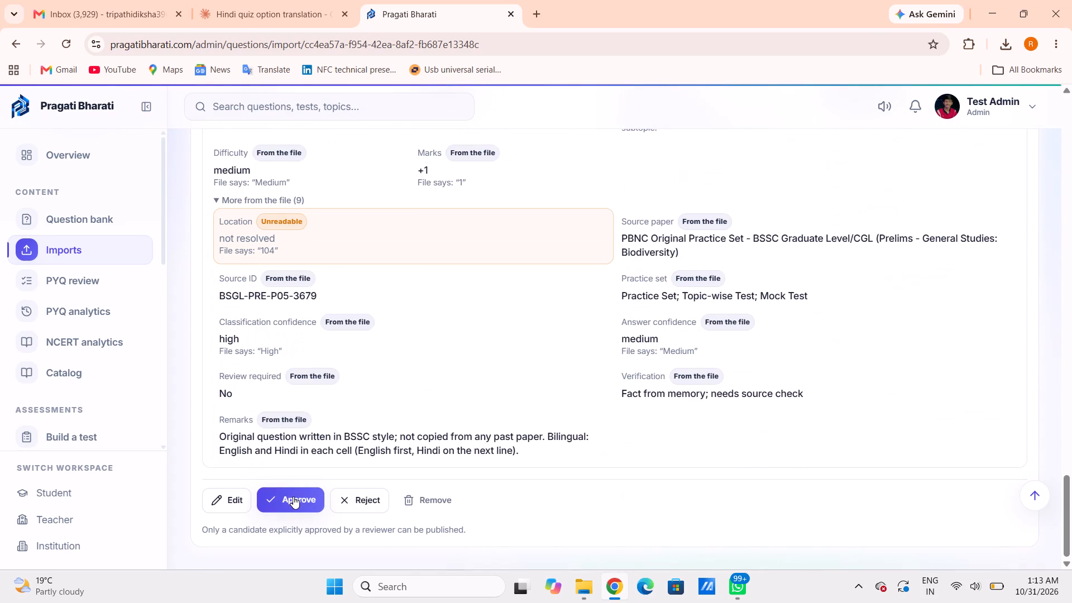
pyautogui.click(294, 495)
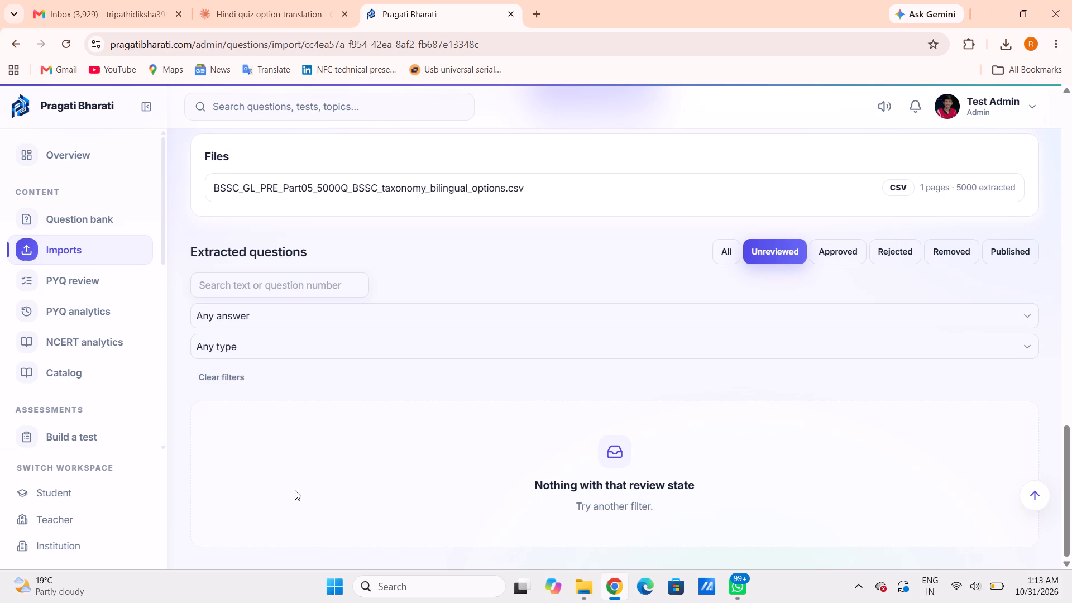
pyautogui.scroll(-5, 301, 478)
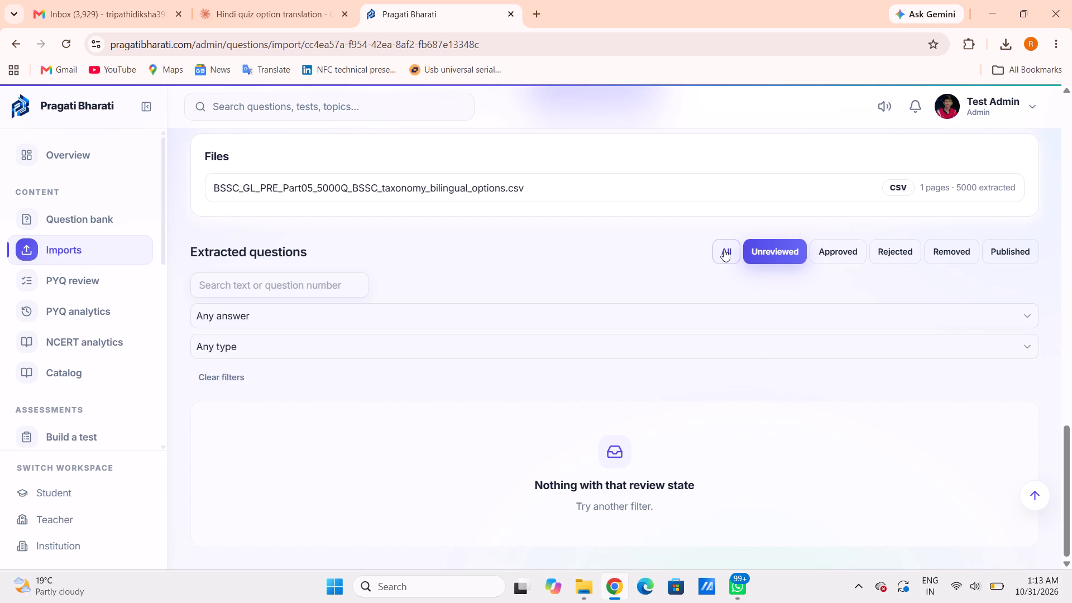
# Show all extracted questions regardless of review state and publish every ready question in the whole Part05 import.
pyautogui.click(724, 249)
pyautogui.scroll(2, 647, 386)
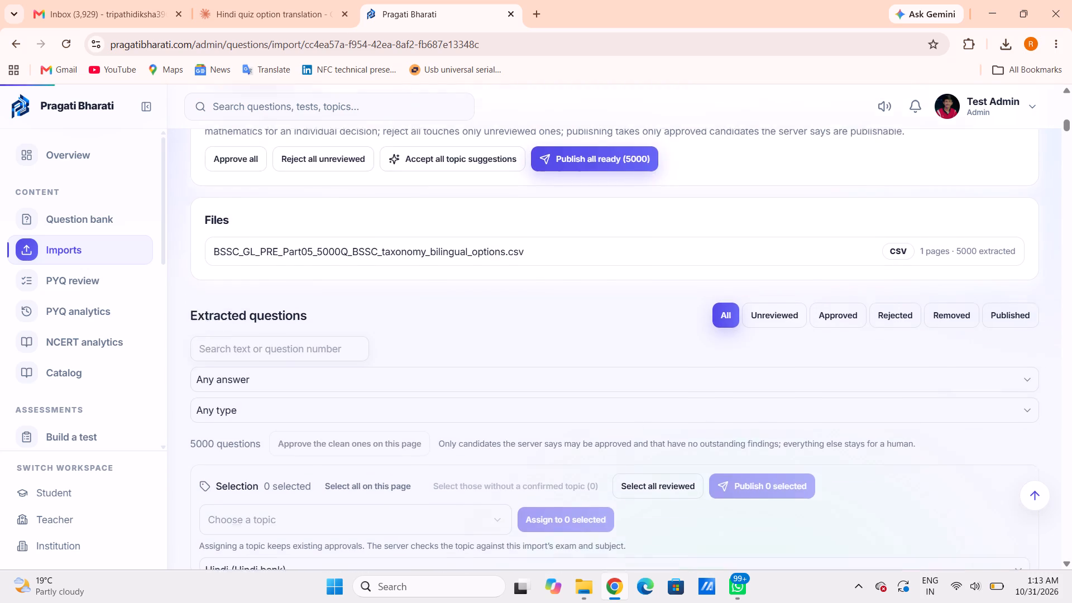
pyautogui.scroll(2, 647, 386)
pyautogui.click(600, 374)
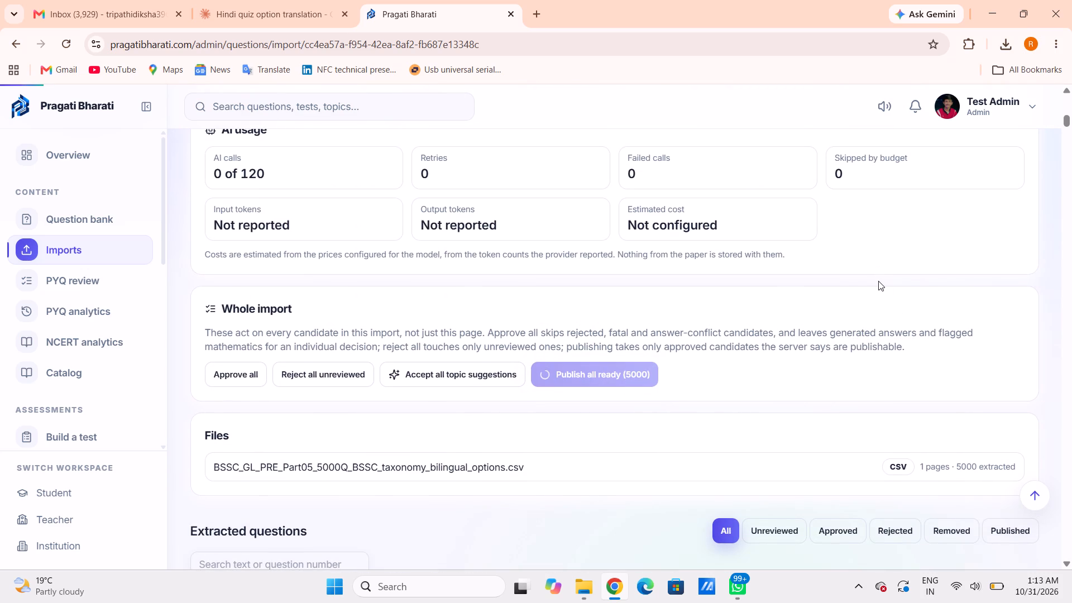
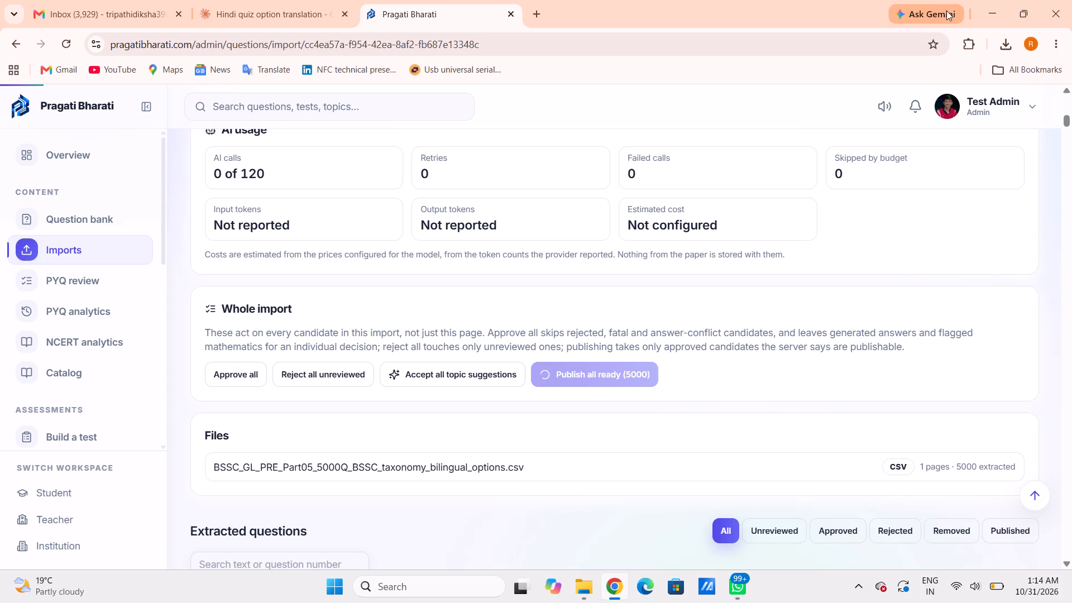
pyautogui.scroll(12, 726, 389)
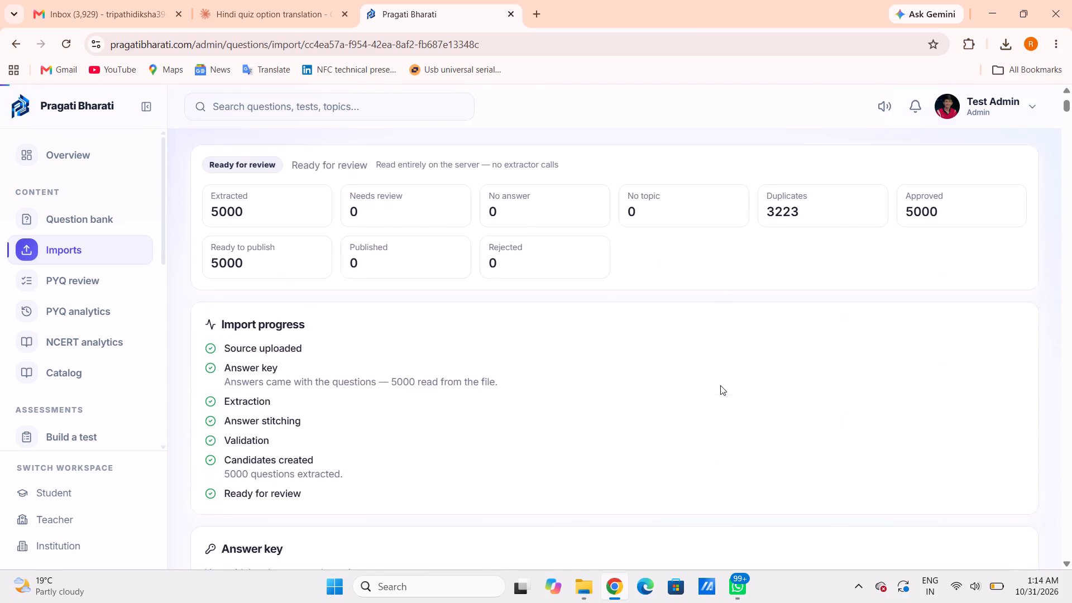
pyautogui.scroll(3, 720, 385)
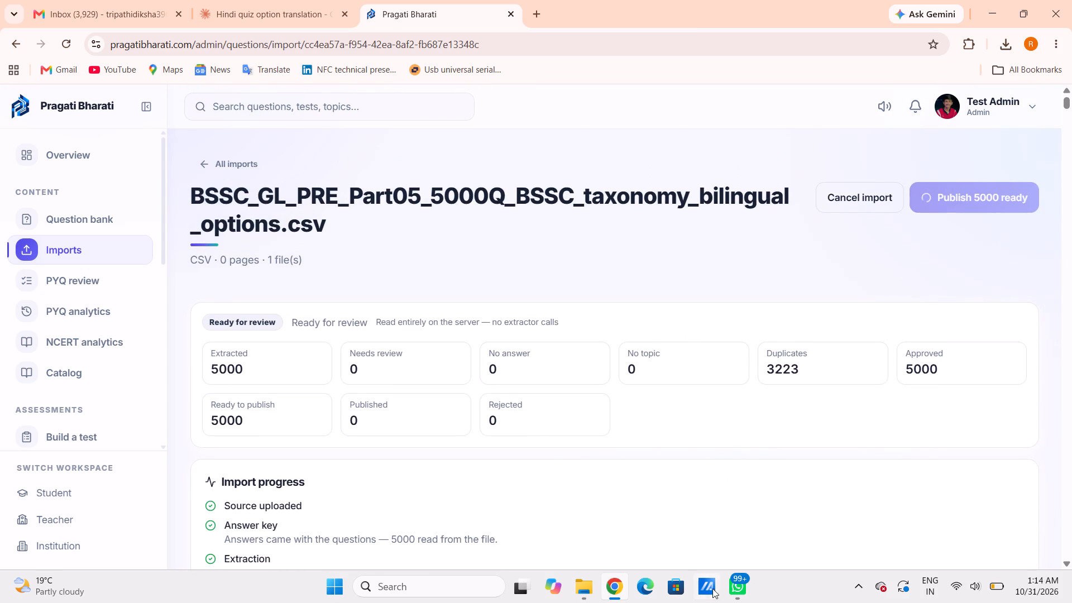
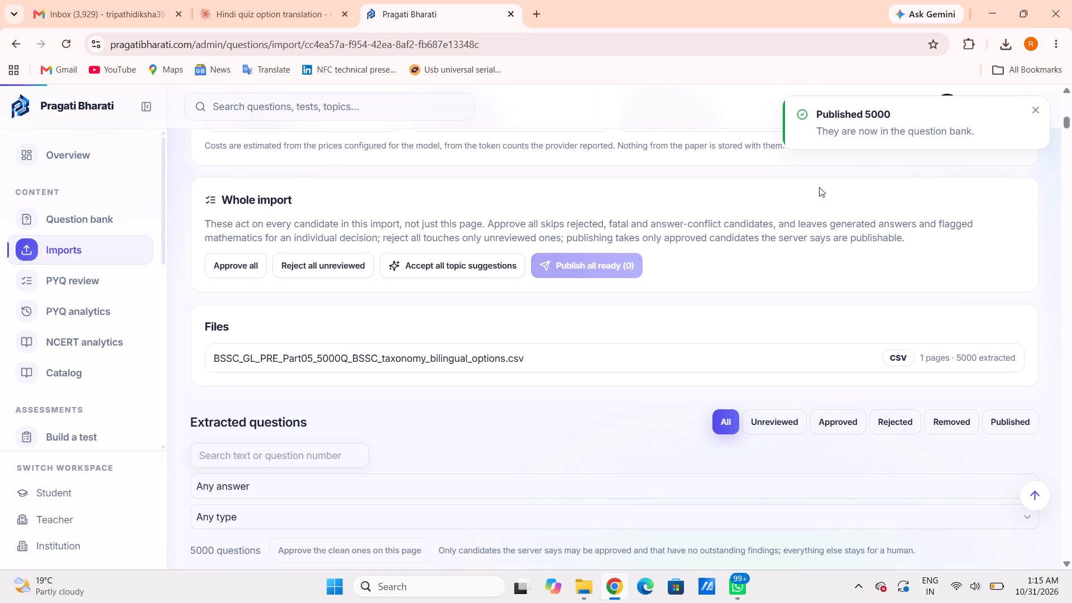
# Go to the Imports page and open file selection for the question file of a new import.
pyautogui.click(89, 257)
pyautogui.scroll(-12, 306, 303)
pyautogui.scroll(-1, 483, 420)
pyautogui.scroll(3, 484, 418)
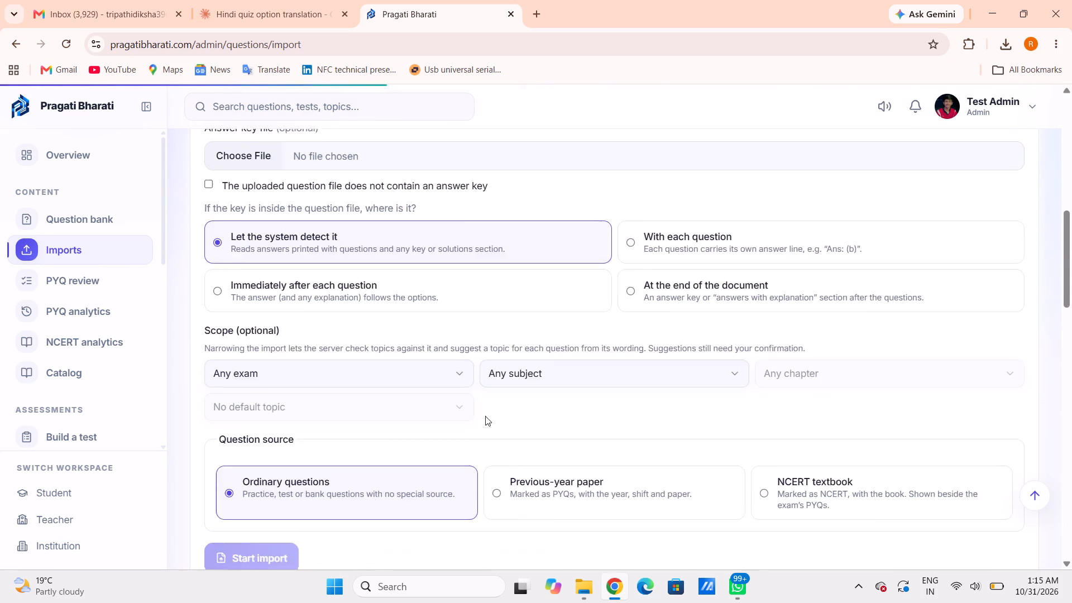
pyautogui.scroll(7, 485, 416)
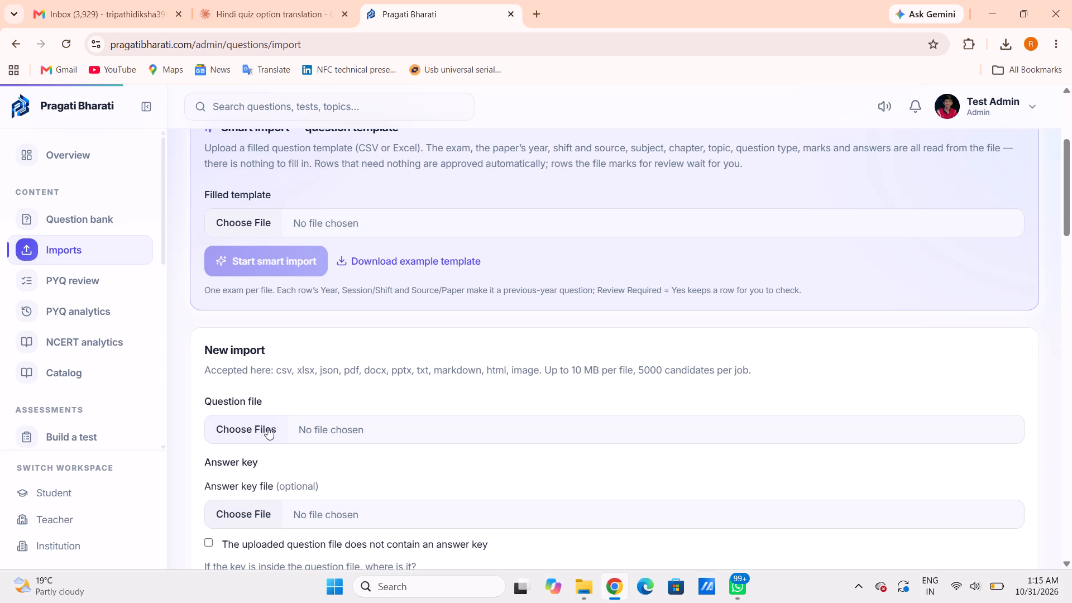
pyautogui.click(259, 429)
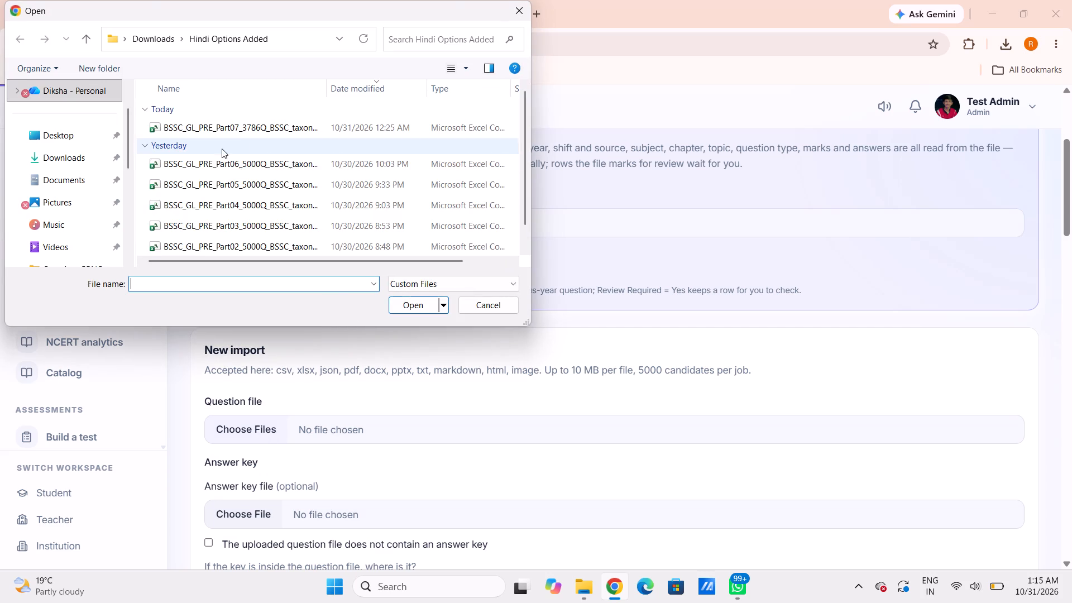
# Import BSSC_GL_PRE_Part06_5000Q_BSSC_taxonomy_bilingual_options.csv as ordinary questions, letting the system detect the answer key.
pyautogui.click(238, 167)
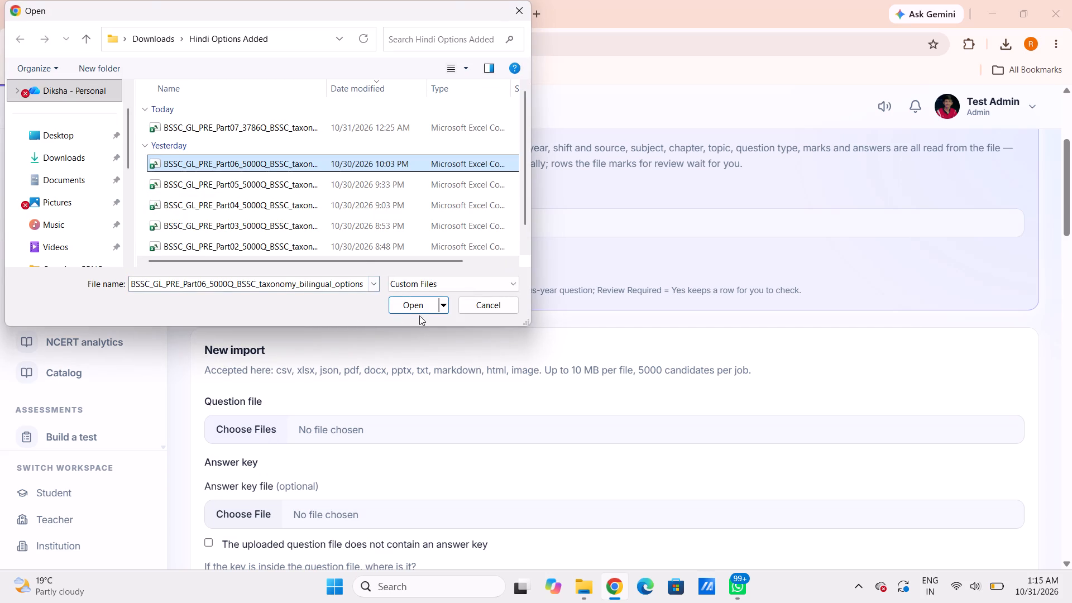
pyautogui.click(411, 309)
pyautogui.scroll(-3, 361, 410)
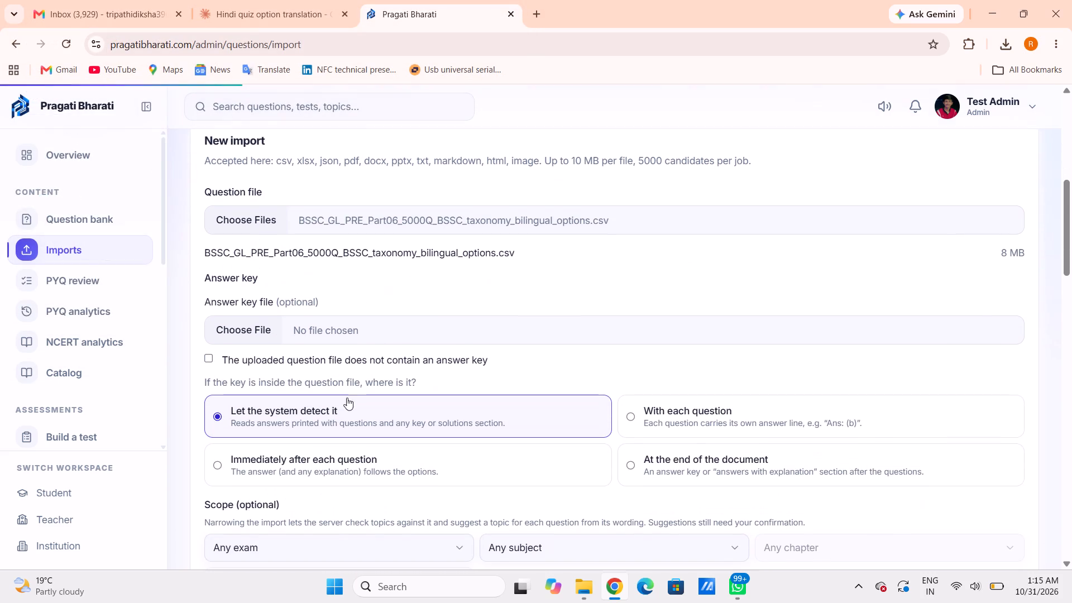
pyautogui.scroll(-2, 424, 294)
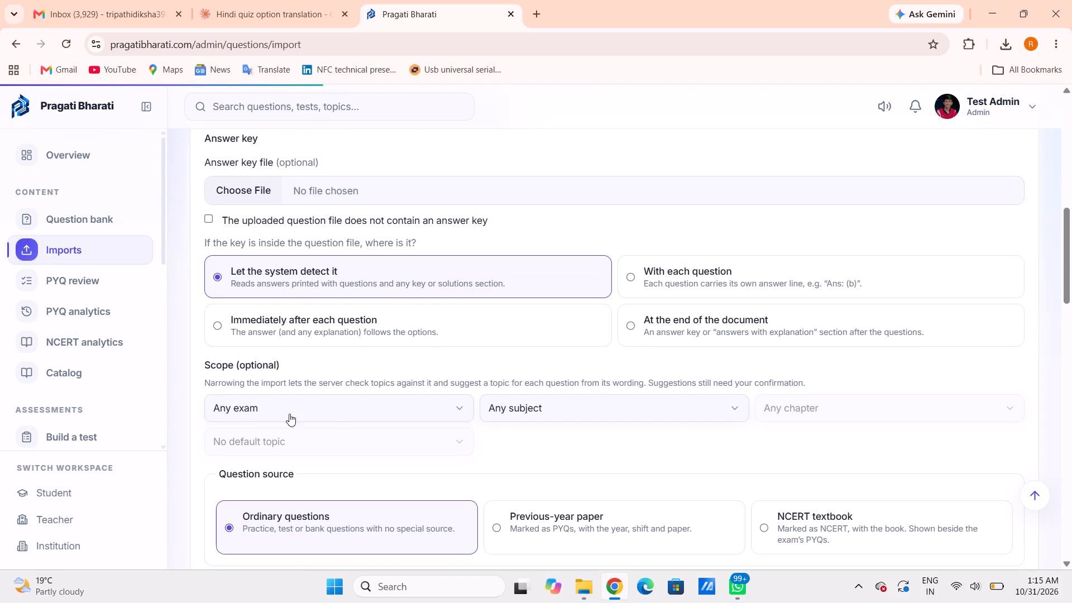
pyautogui.scroll(-3, 408, 404)
pyautogui.click(276, 387)
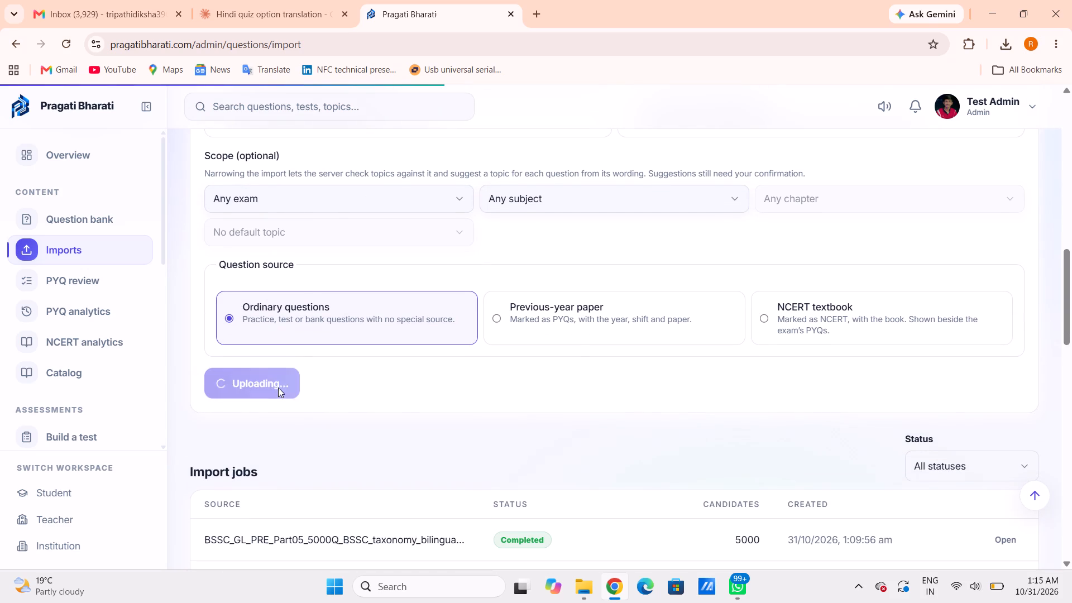
# Approve all candidates in the whole Part06 import once its extraction has been processed, and confirm the approval.
pyautogui.scroll(4, 348, 398)
pyautogui.scroll(1, 307, 305)
pyautogui.scroll(2, 525, 313)
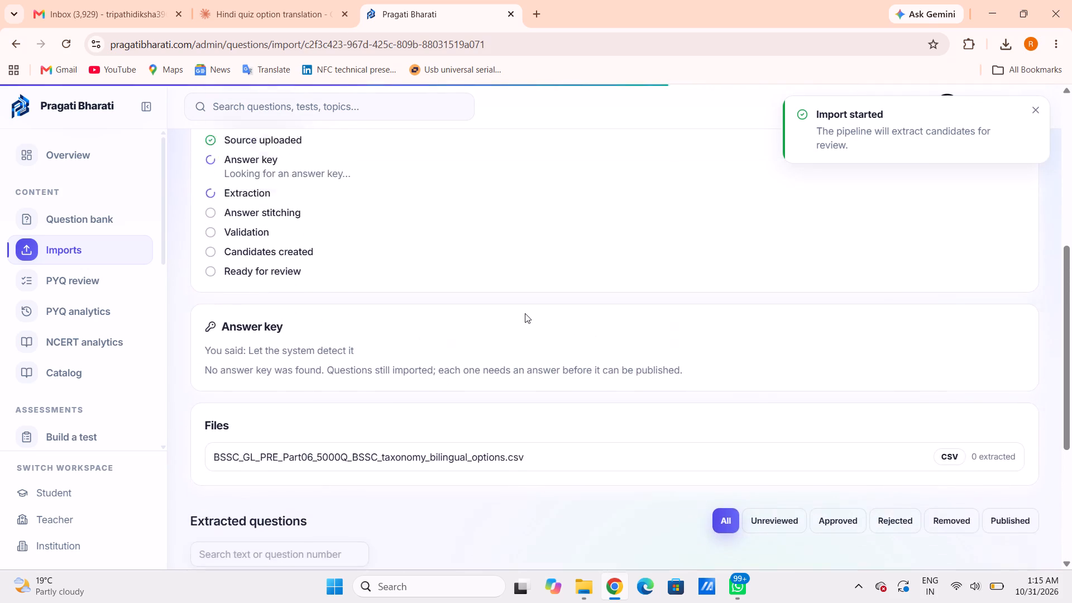
pyautogui.scroll(6, 525, 313)
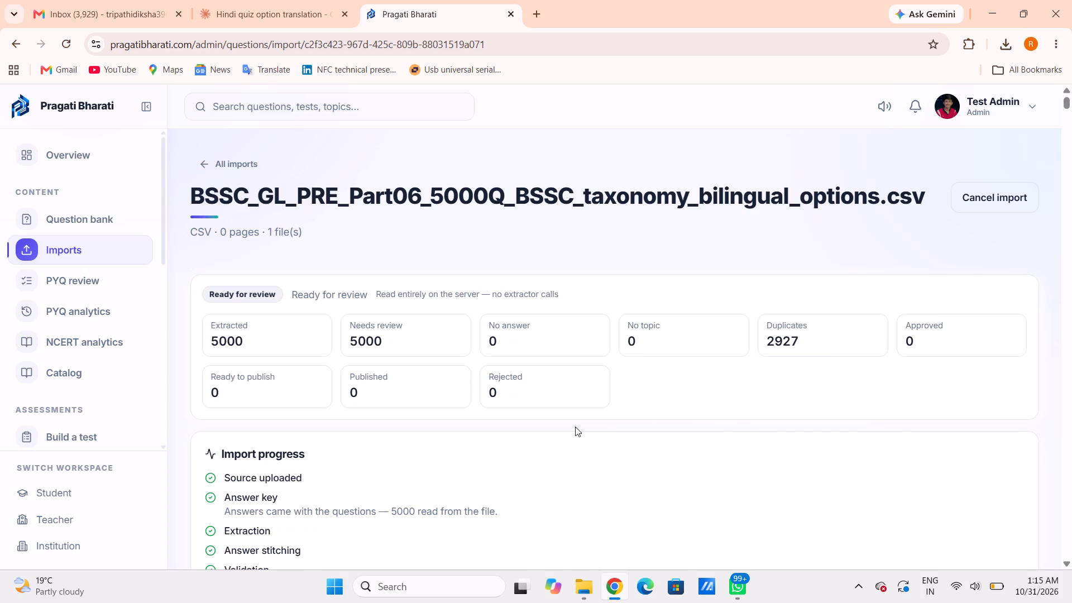
pyautogui.scroll(-7, 578, 428)
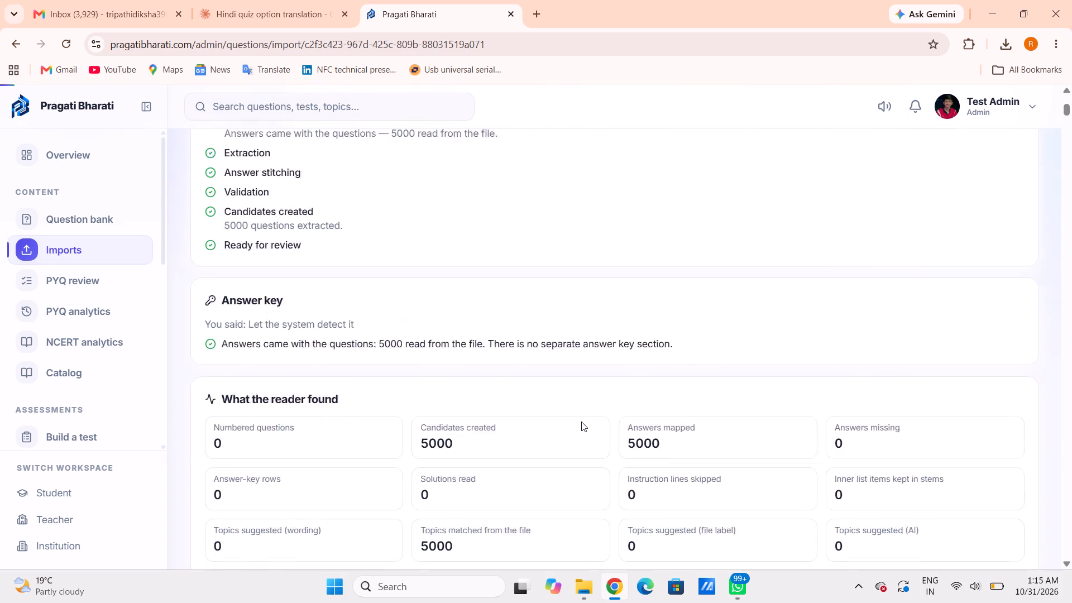
pyautogui.scroll(-7, 581, 422)
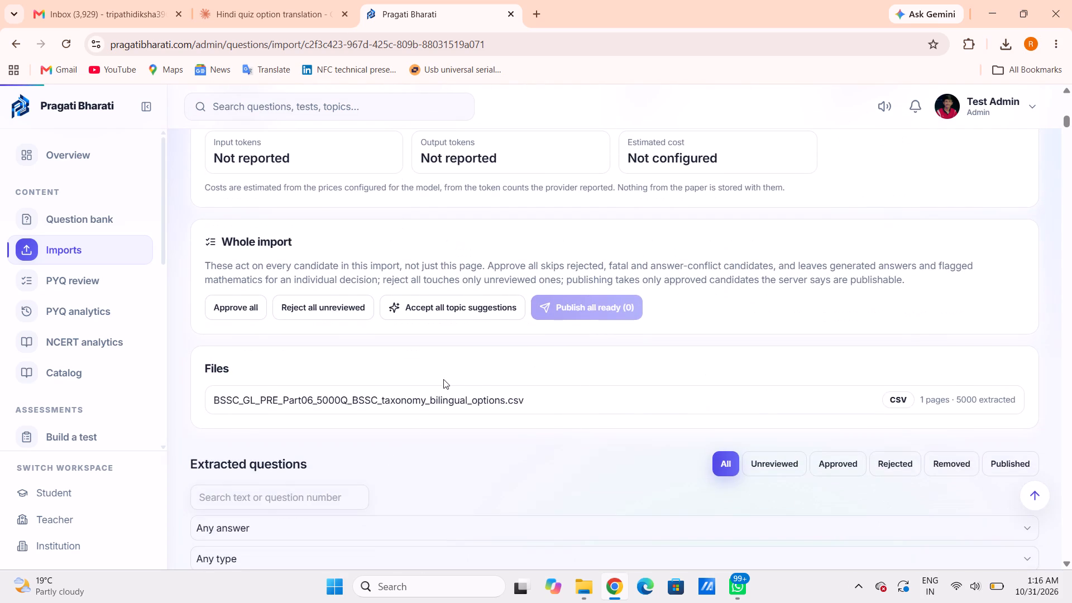
pyautogui.scroll(-4, 353, 507)
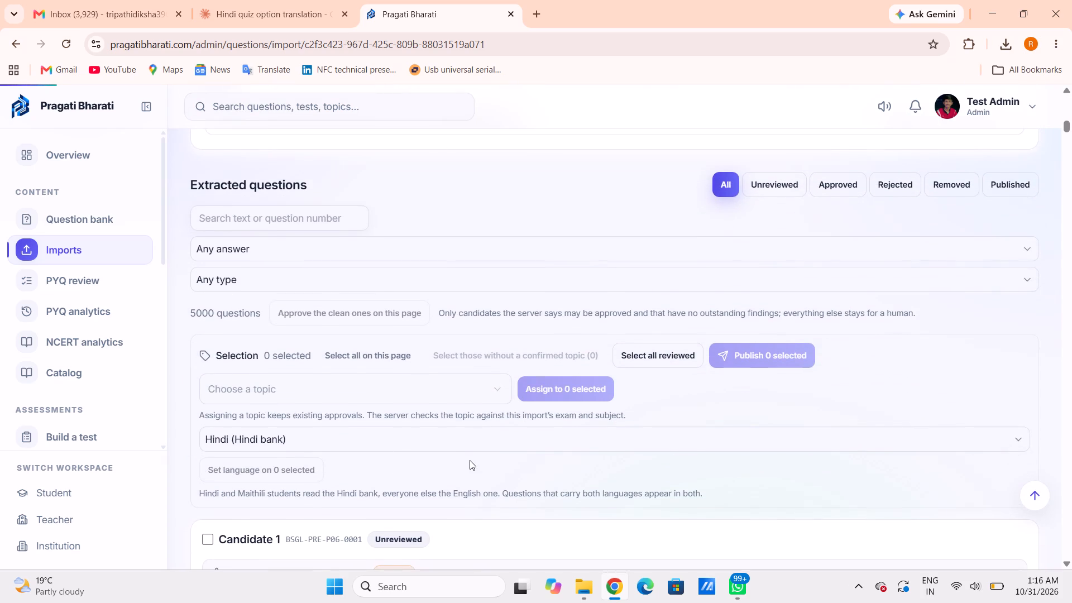
pyautogui.scroll(-3, 470, 460)
pyautogui.scroll(8, 470, 460)
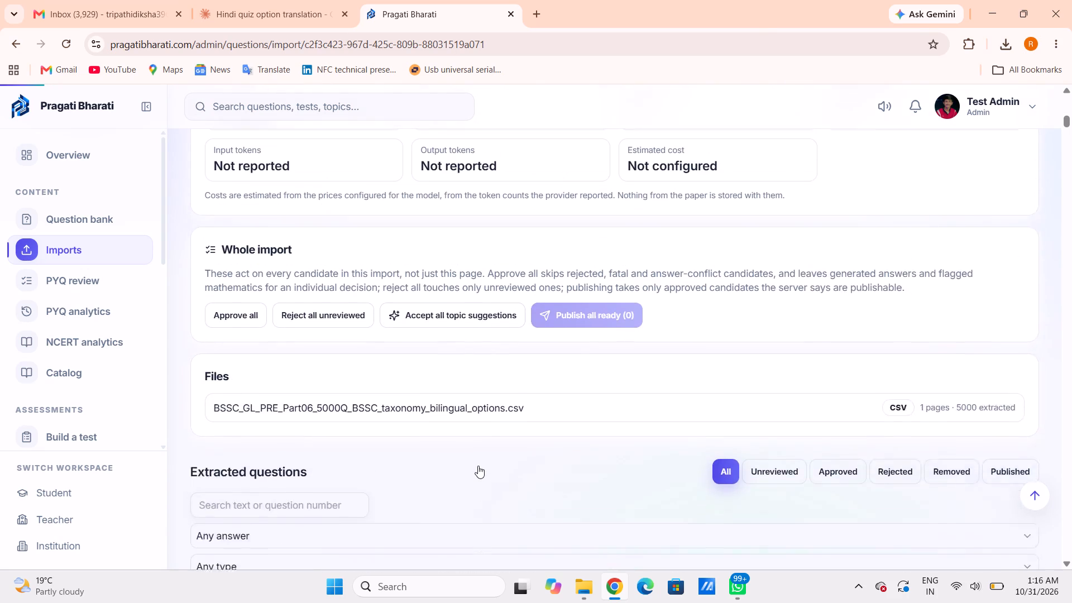
pyautogui.click(226, 377)
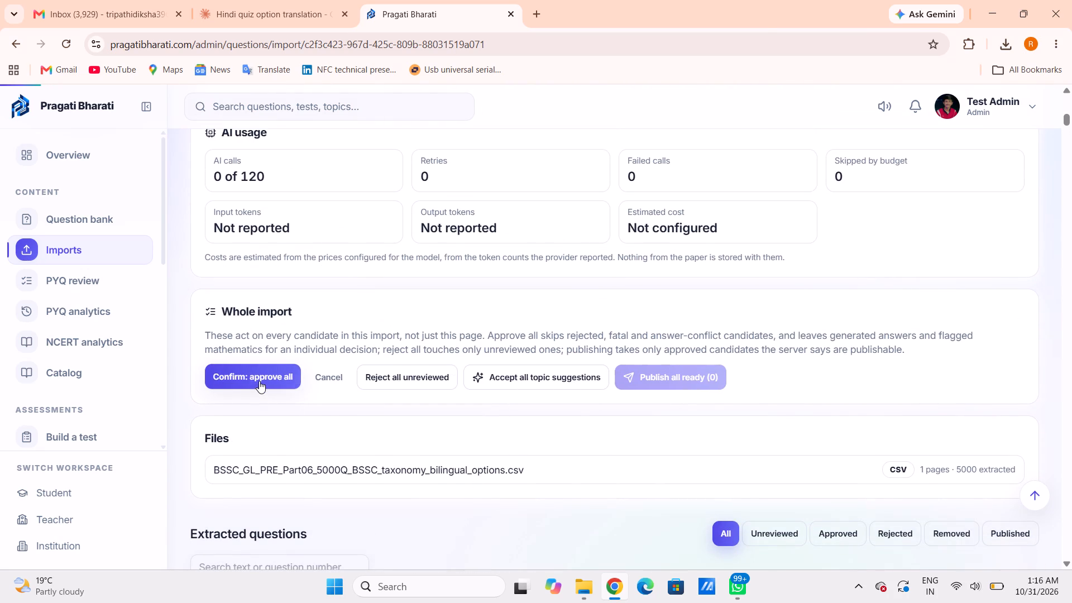
pyautogui.click(259, 380)
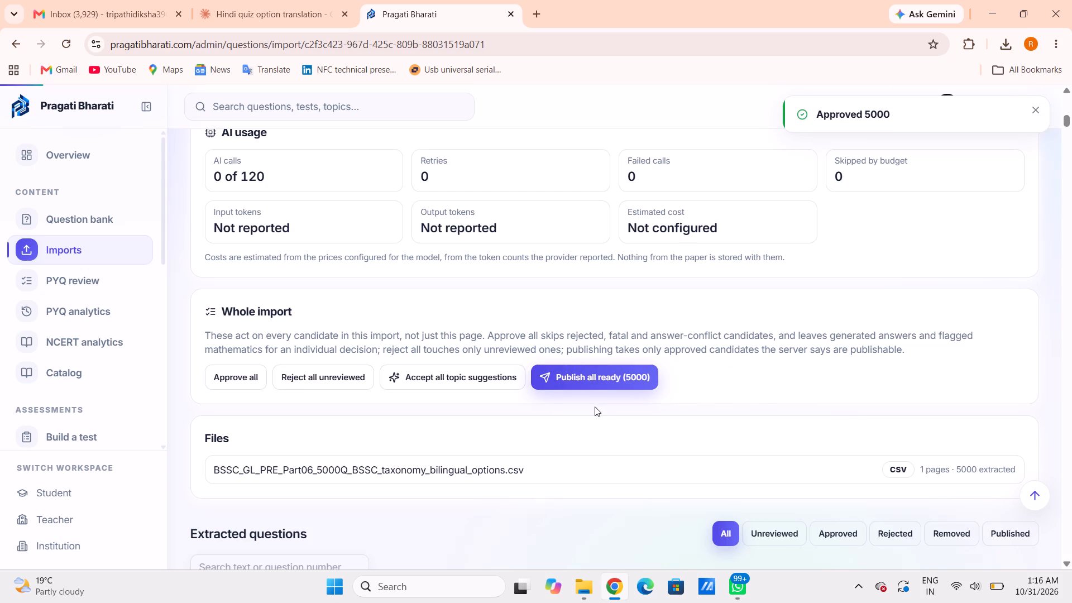
# Publish every ready question in the whole Part06 import.
pyautogui.click(606, 379)
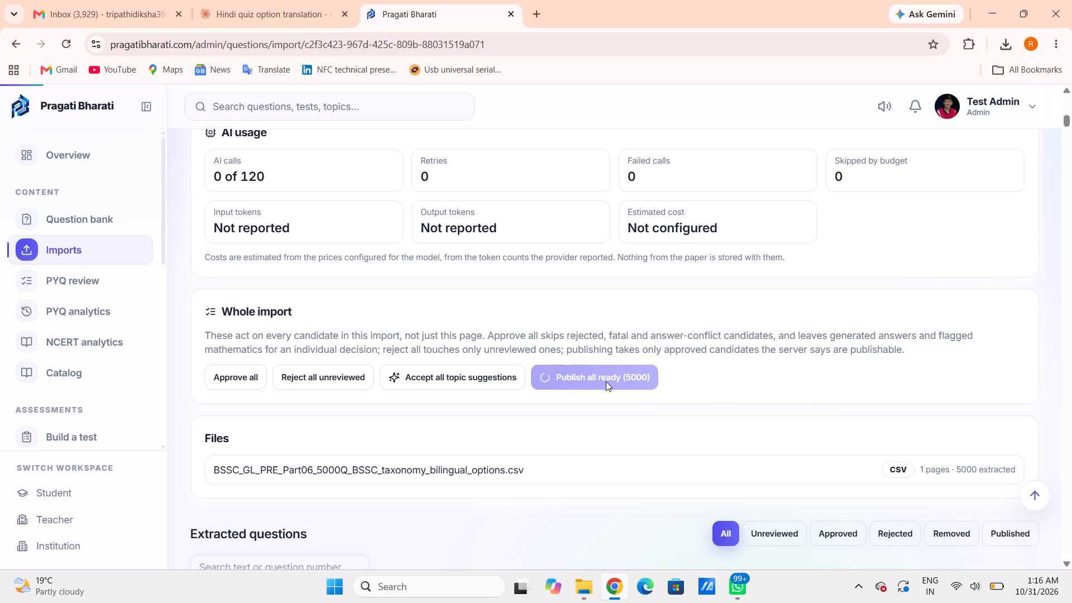
# Check the Part06 import's summary counts and the progress of its bulk publishing.
pyautogui.scroll(5, 534, 405)
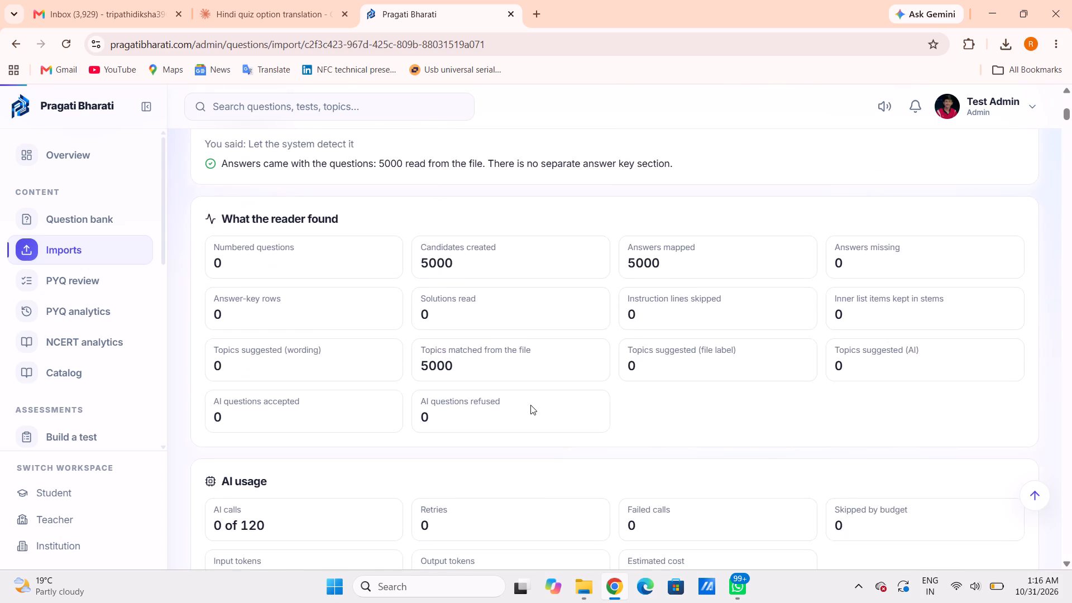
pyautogui.scroll(12, 530, 405)
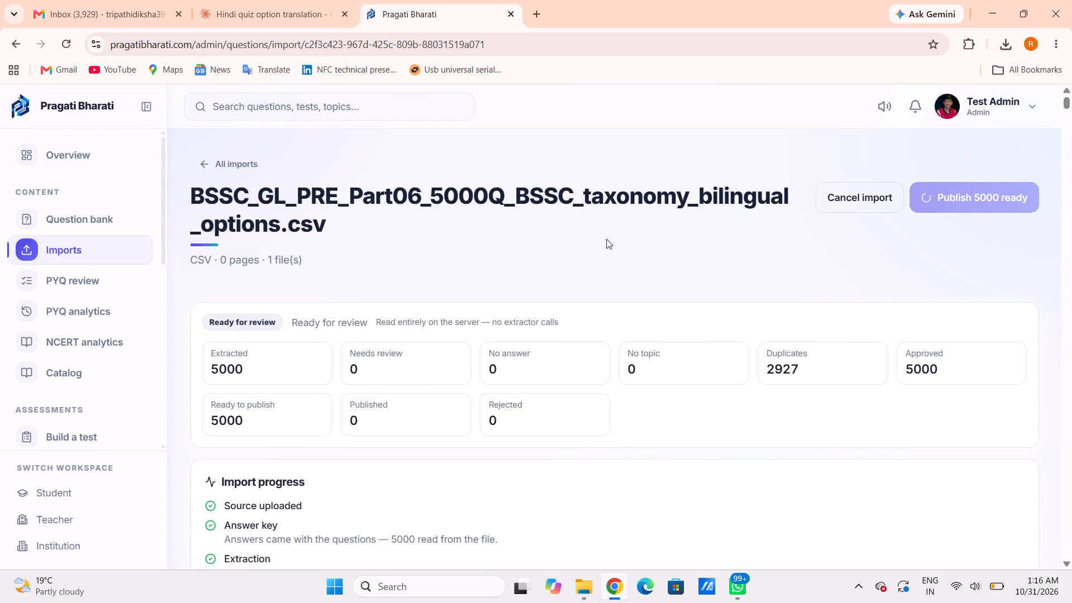
pyautogui.scroll(-10, 449, 213)
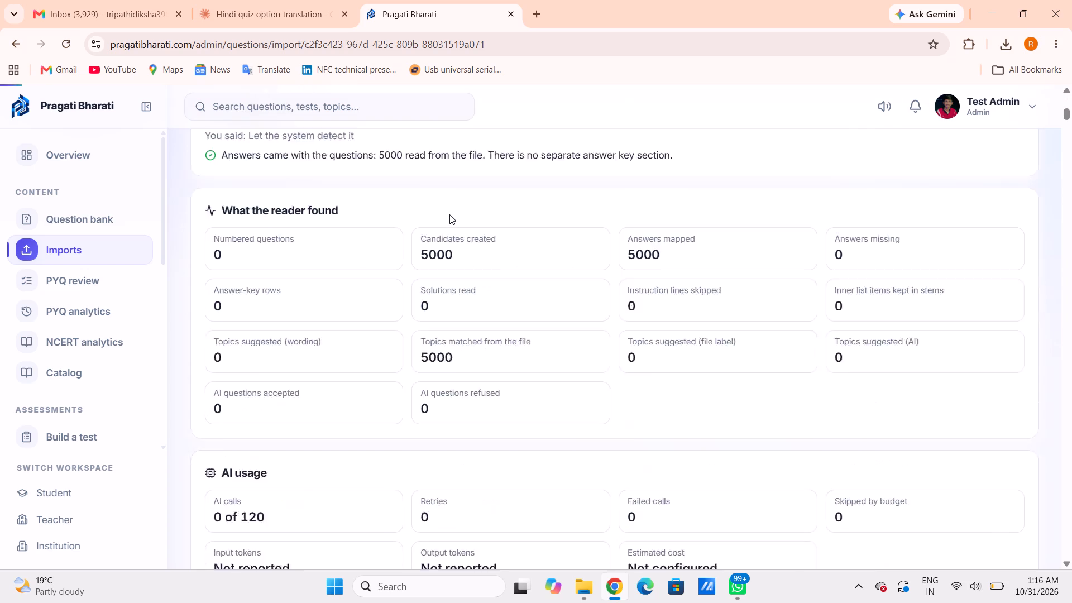
pyautogui.scroll(-7, 455, 227)
pyautogui.scroll(1, 587, 190)
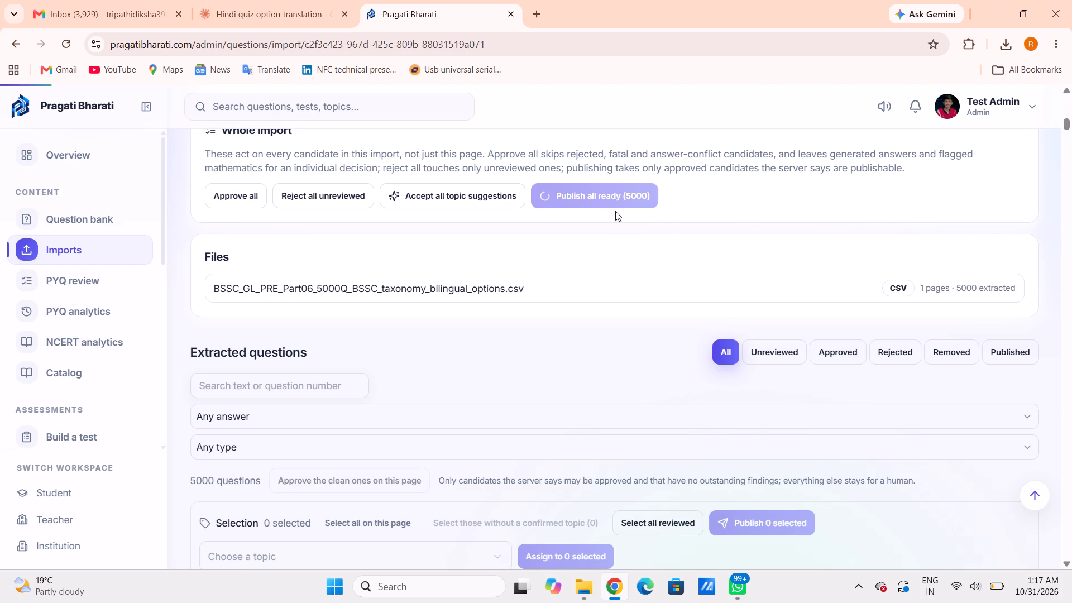
pyautogui.scroll(13, 624, 301)
pyautogui.scroll(4, 320, 327)
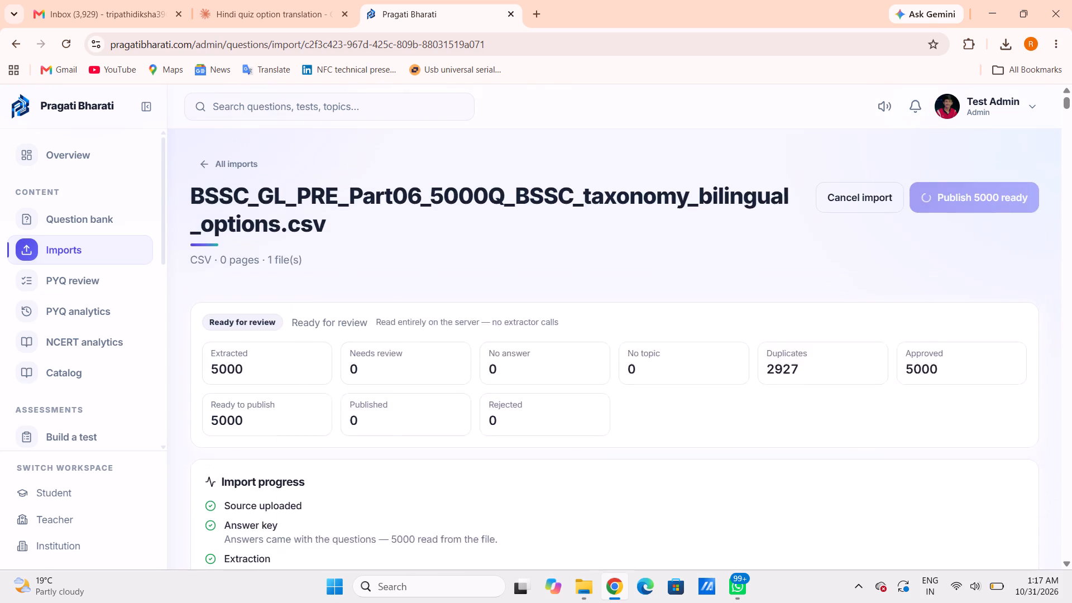
pyautogui.scroll(-17, 362, 341)
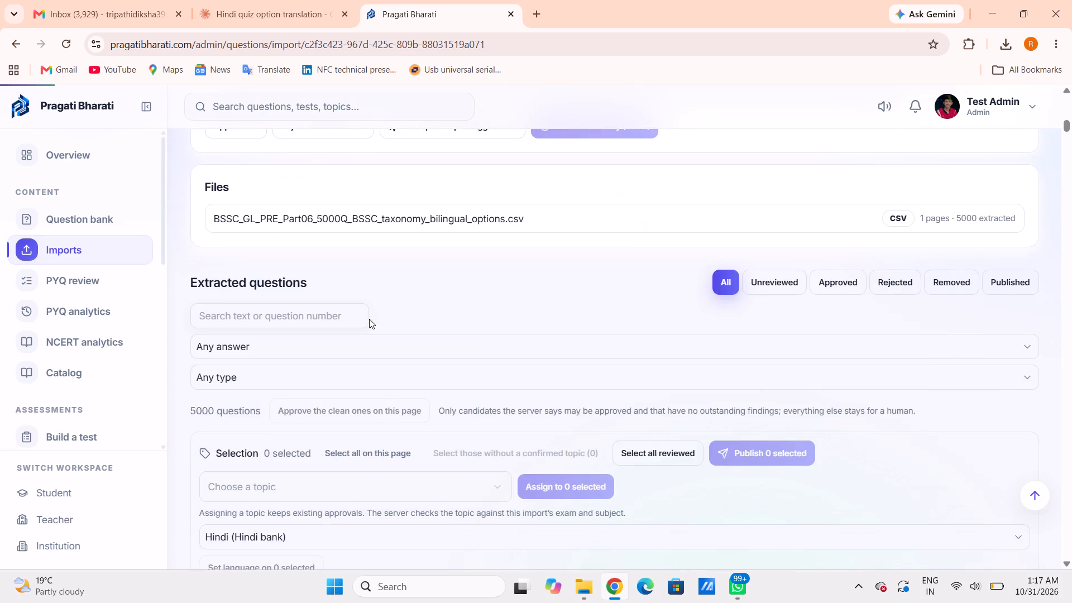
pyautogui.scroll(3, 369, 319)
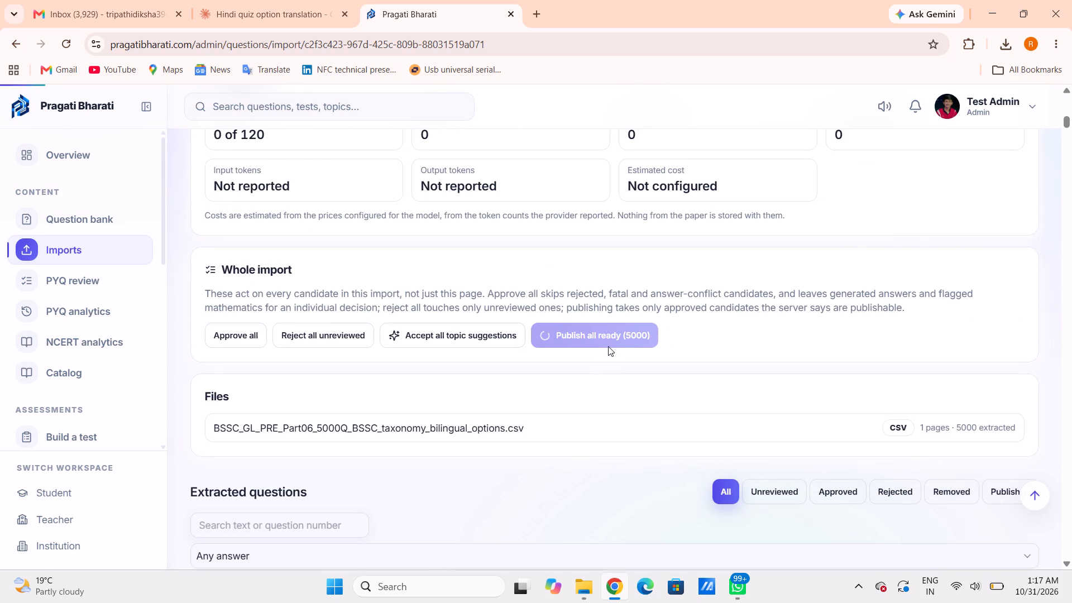
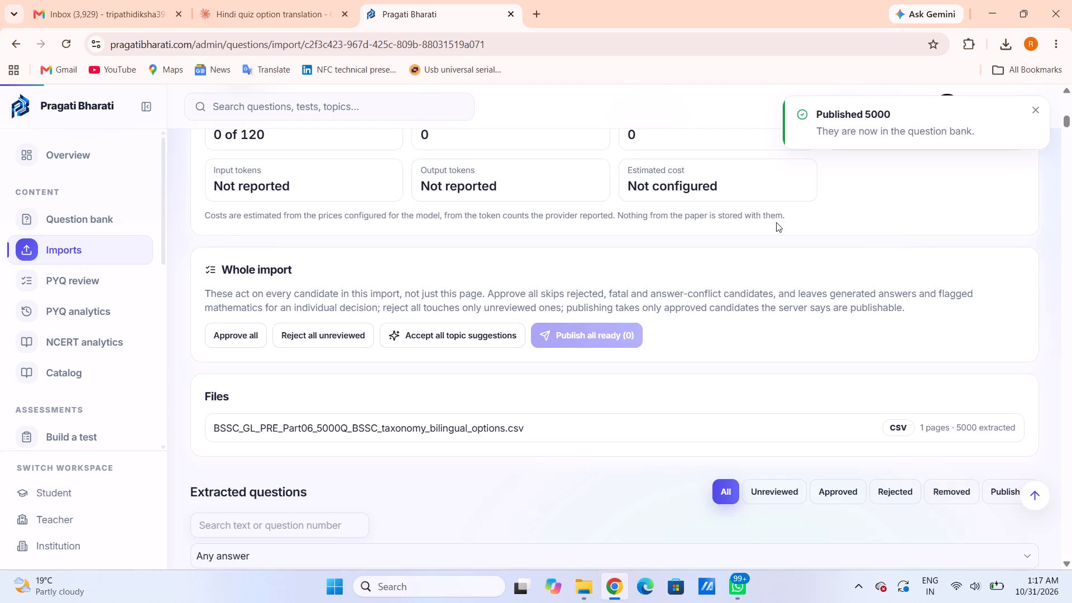
# Go to the imports page and review the statuses of the BSSC question import jobs.
pyautogui.scroll(-3, 731, 314)
pyautogui.scroll(4, 731, 314)
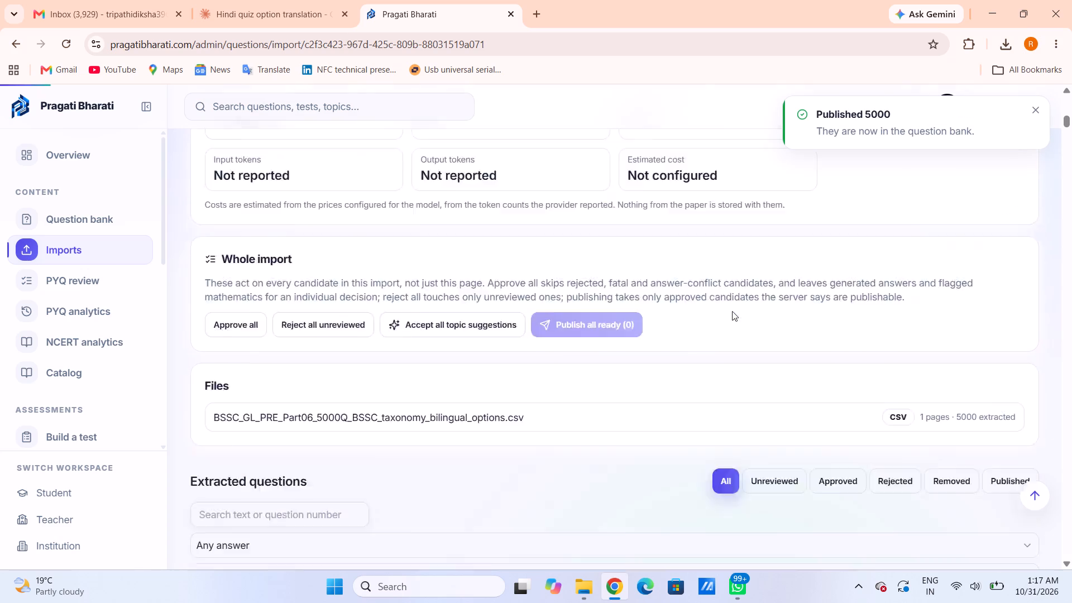
pyautogui.scroll(7, 732, 311)
pyautogui.click(109, 245)
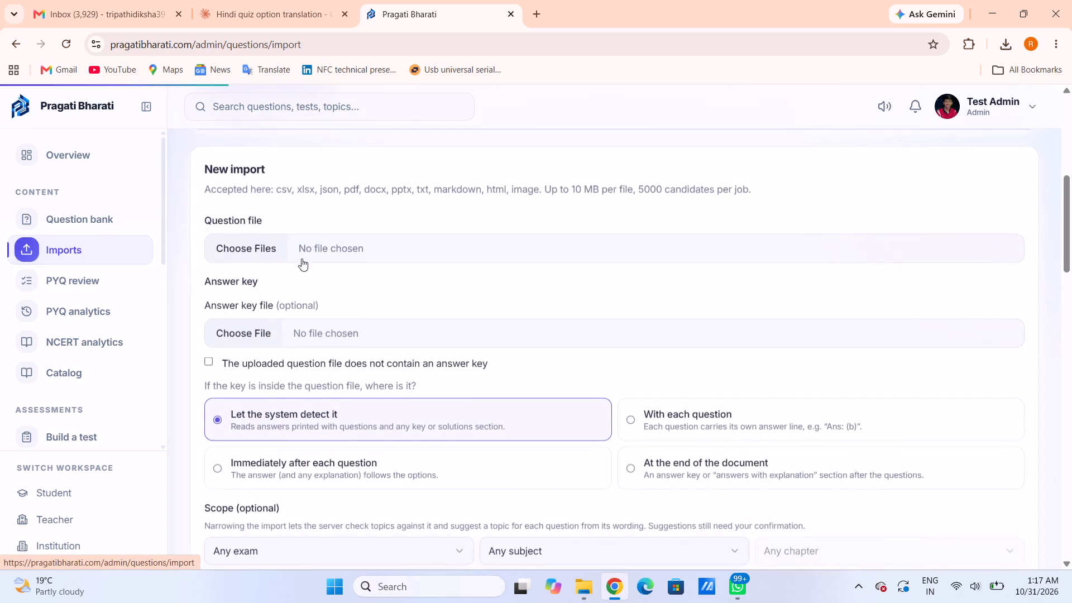
pyautogui.scroll(-8, 689, 277)
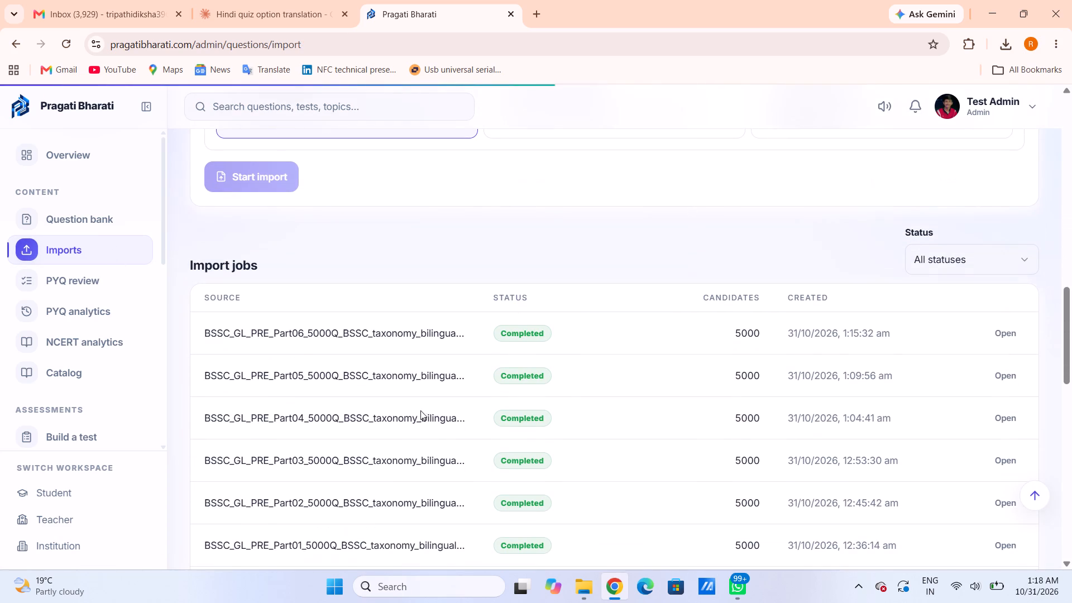
pyautogui.scroll(-2, 377, 470)
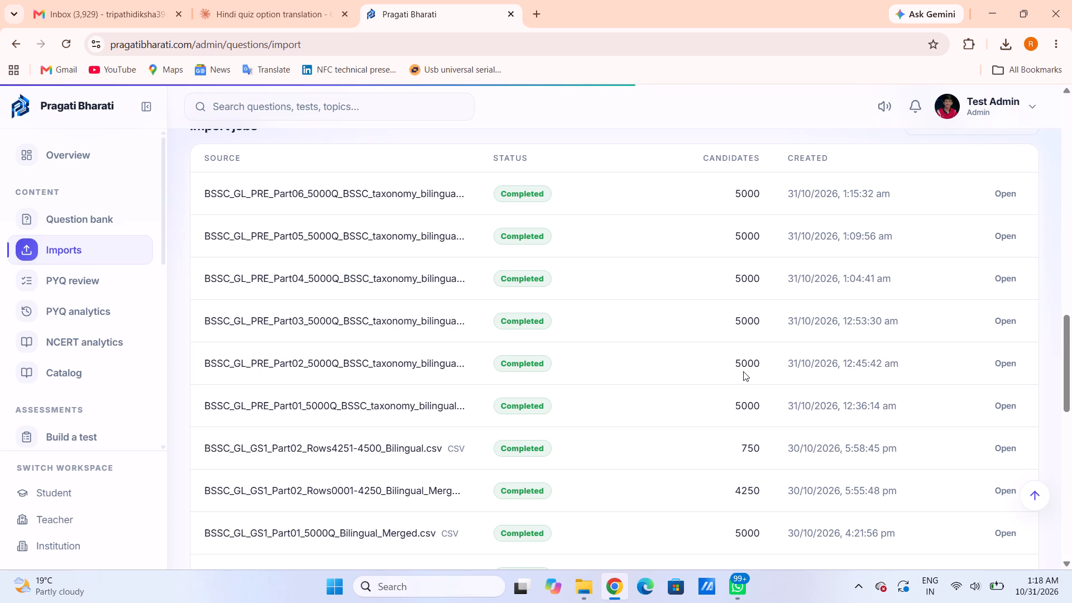
pyautogui.scroll(4, 717, 294)
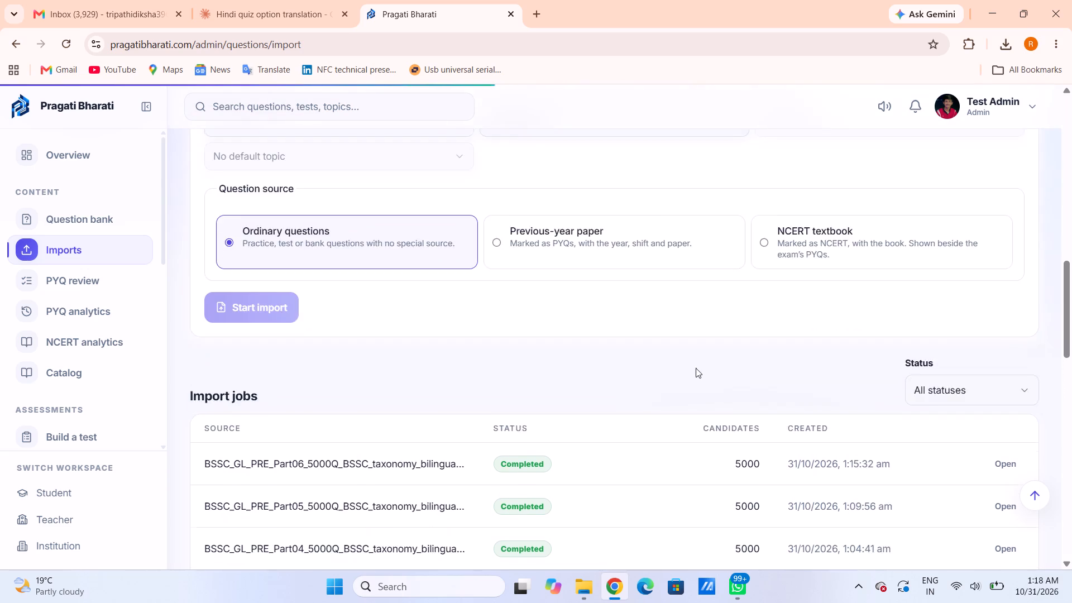
pyautogui.scroll(2, 696, 368)
pyautogui.scroll(2, 329, 425)
pyautogui.scroll(2, 285, 275)
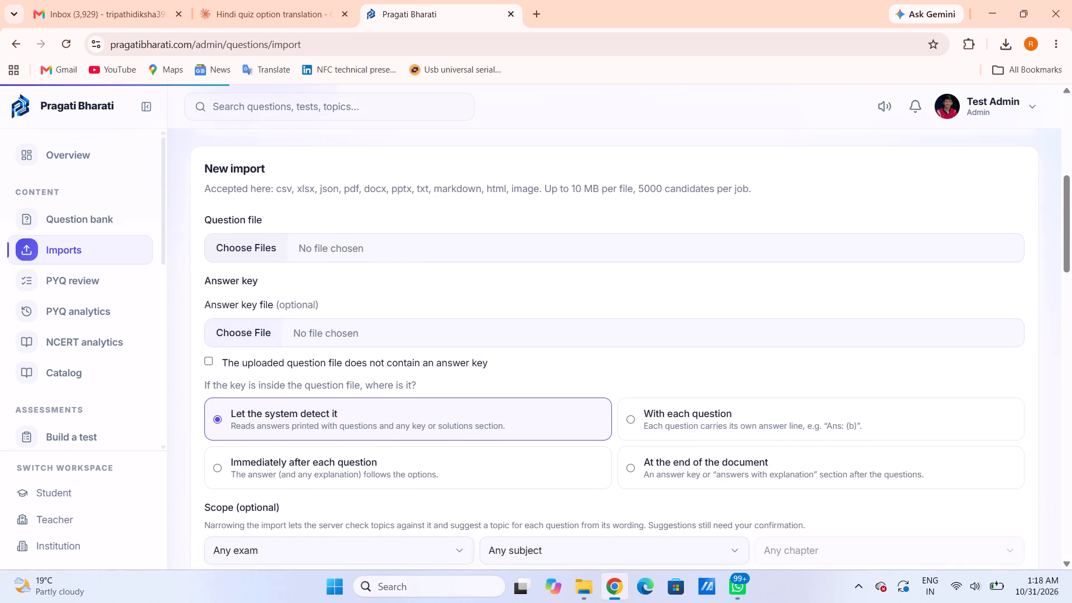
# Import BSSC_GL_PRE_Part07_3786Q_BSSC_taxonomy_bilingual_options.csv as ordinary questions, letting the system detect the answer key.
pyautogui.click(254, 243)
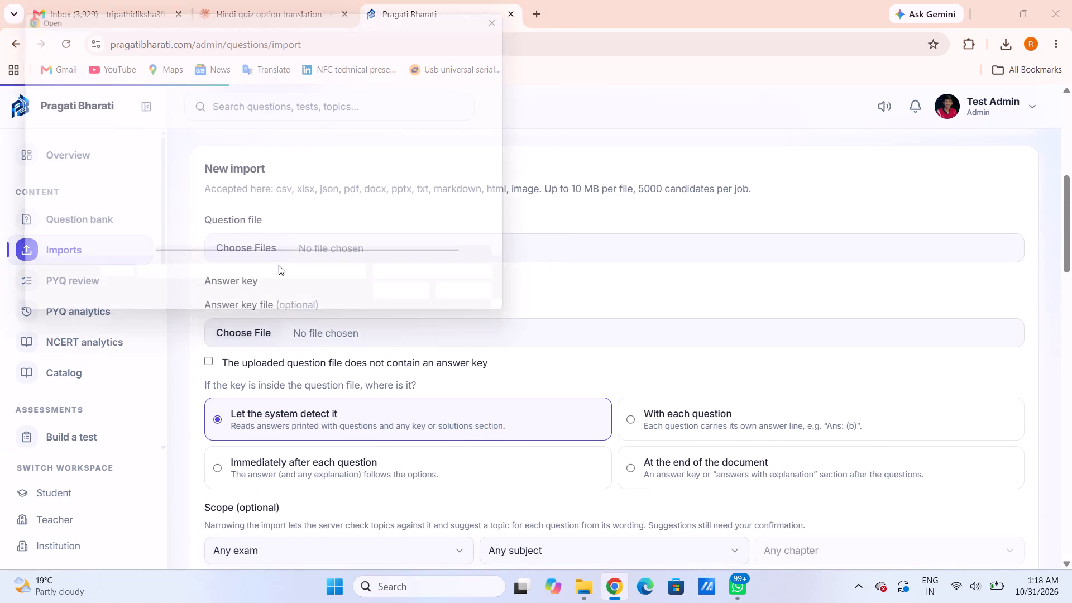
pyautogui.click(227, 134)
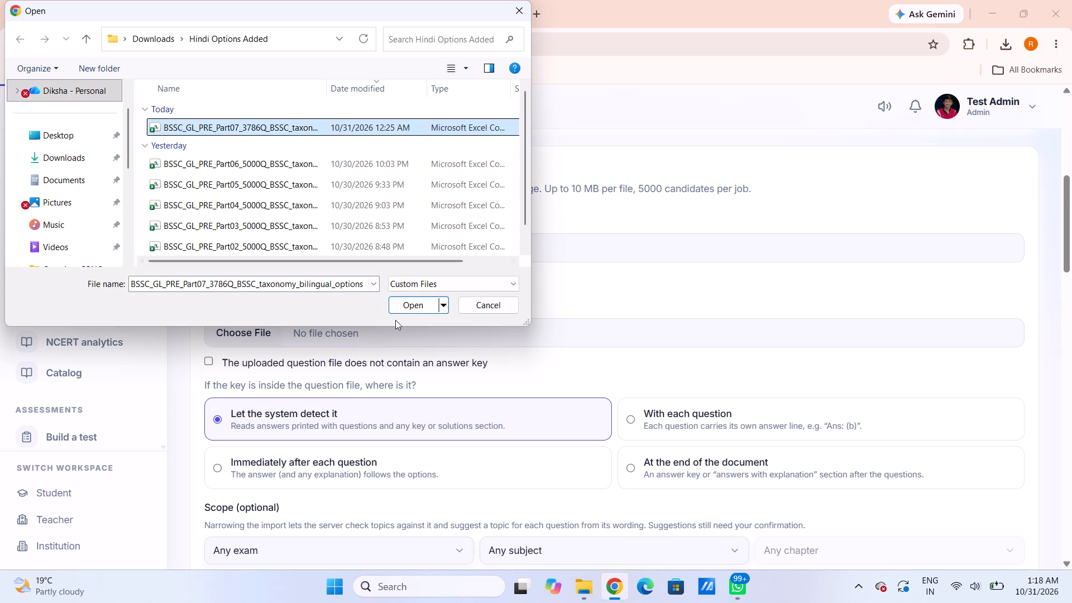
pyautogui.click(407, 304)
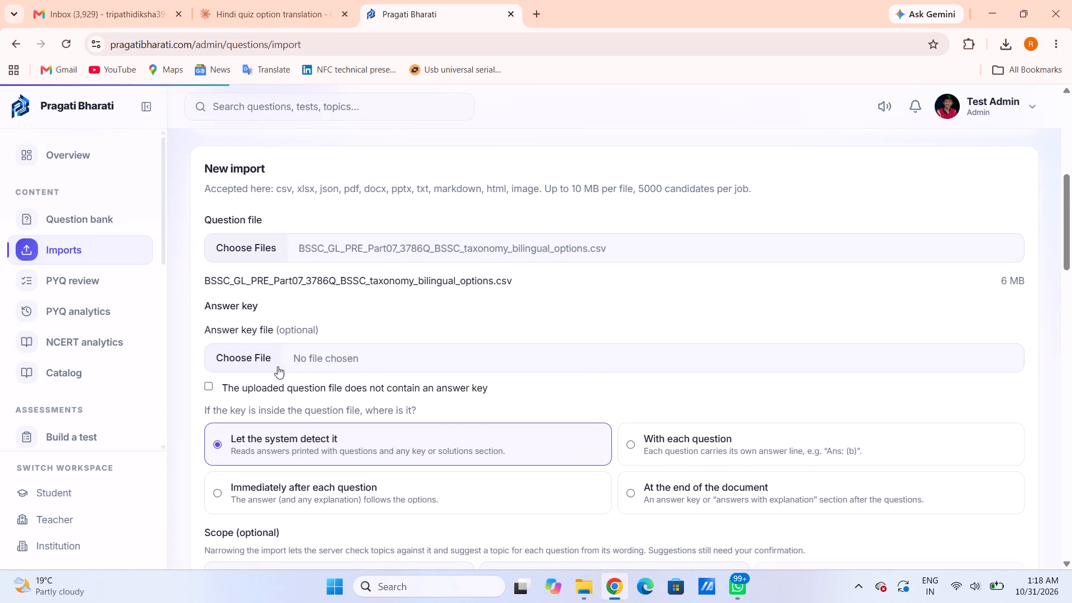
pyautogui.scroll(-4, 287, 356)
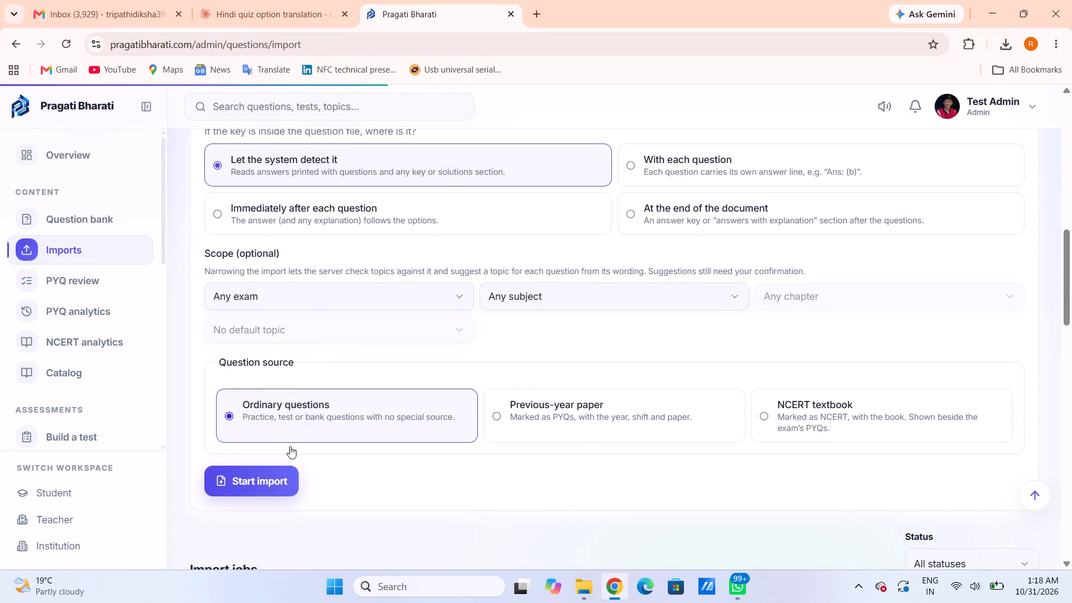
pyautogui.click(284, 482)
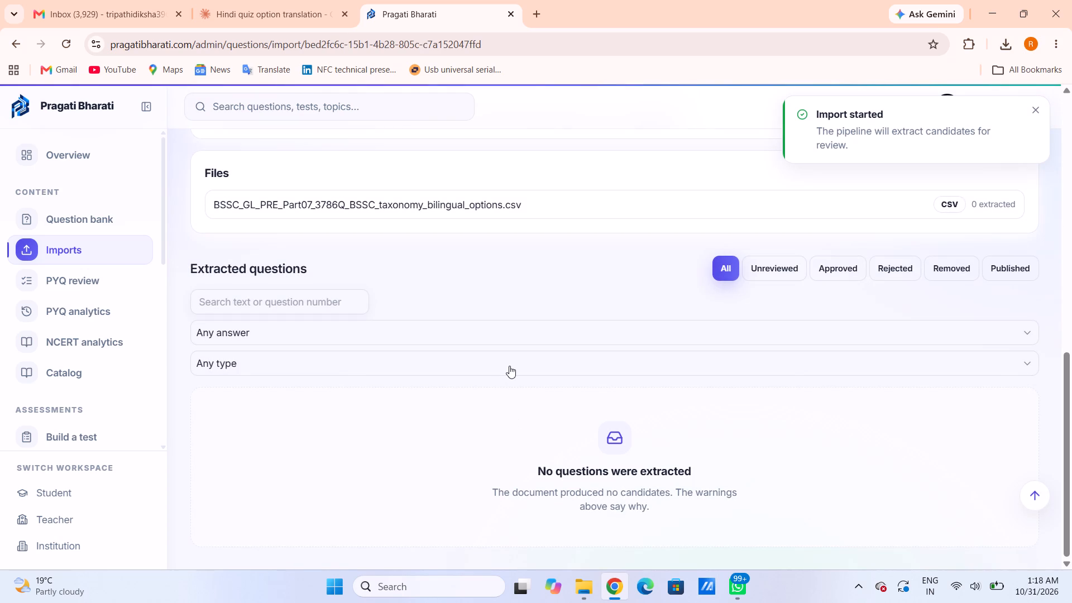
# Check the Part07 import's extraction progress and its summary counts.
pyautogui.scroll(-1, 509, 366)
pyautogui.scroll(6, 462, 382)
pyautogui.scroll(-6, 462, 380)
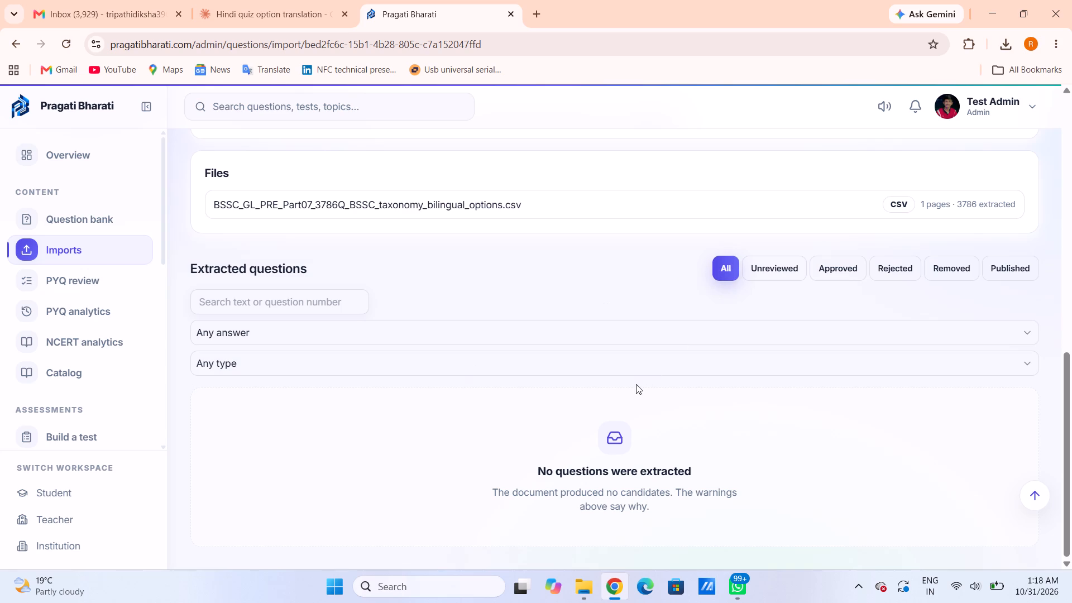
pyautogui.scroll(6, 616, 425)
pyautogui.scroll(1, 620, 379)
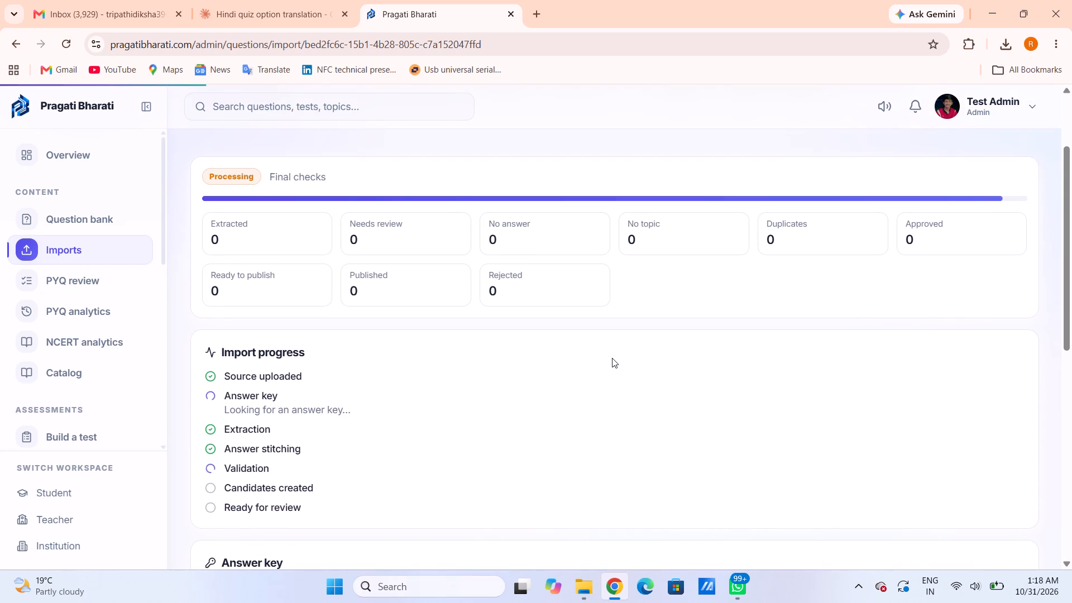
pyautogui.scroll(3, 360, 348)
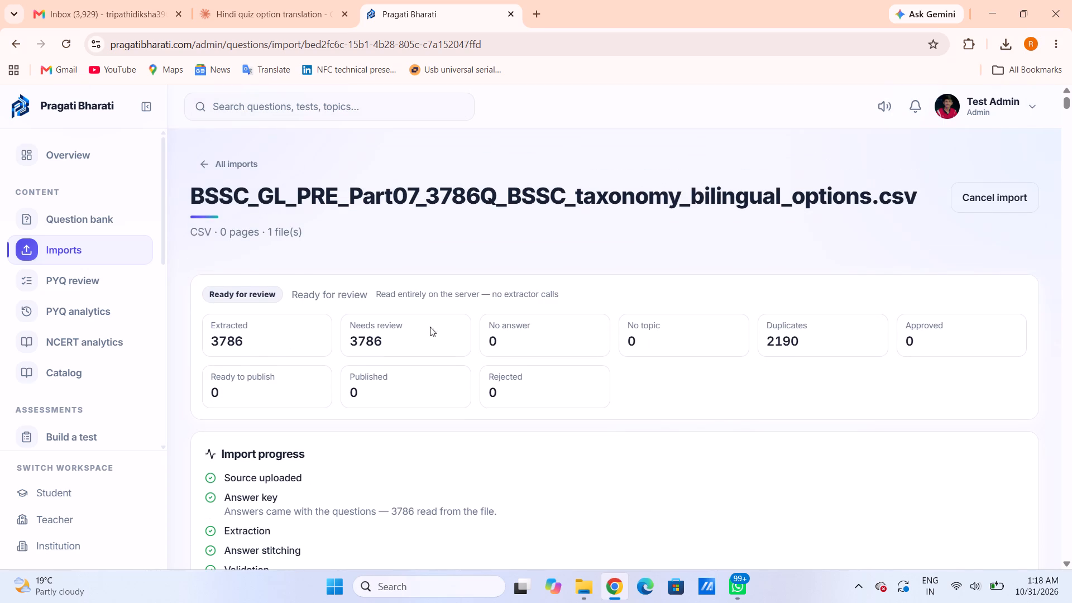
# Examine what the reader found in the Part07 file and inspect the first extracted candidates.
pyautogui.scroll(-6, 711, 380)
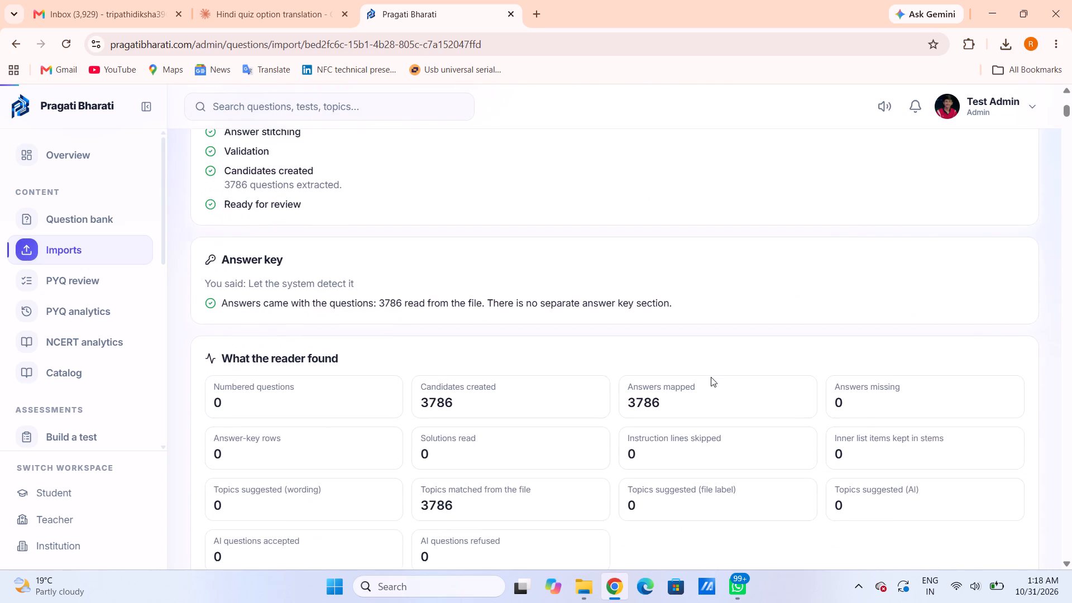
pyautogui.scroll(-2, 711, 376)
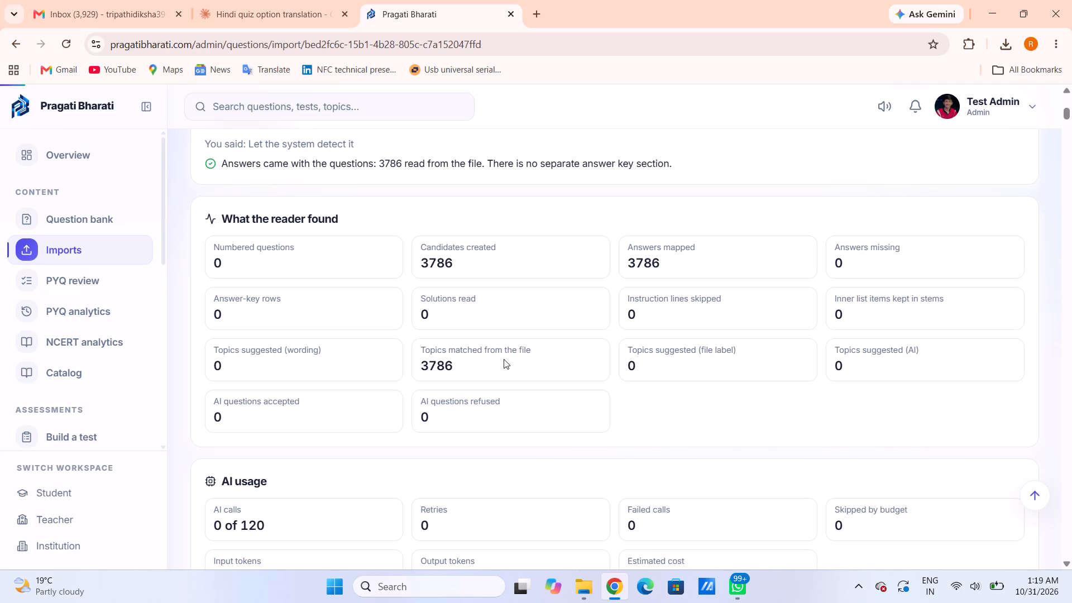
pyautogui.scroll(-7, 504, 356)
pyautogui.scroll(-2, 493, 444)
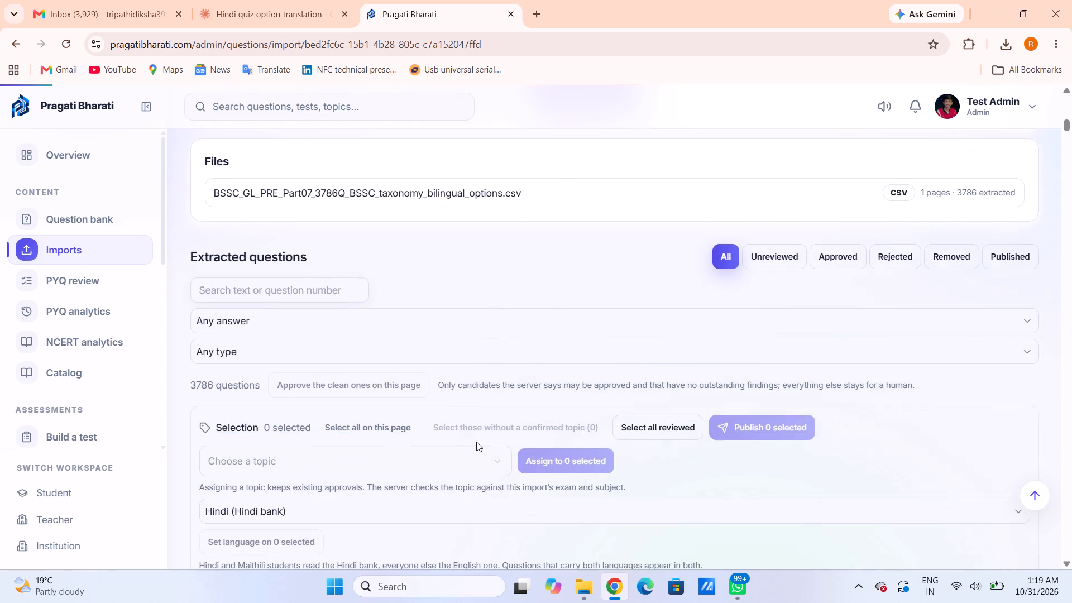
pyautogui.scroll(-3, 284, 444)
pyautogui.scroll(-3, 313, 398)
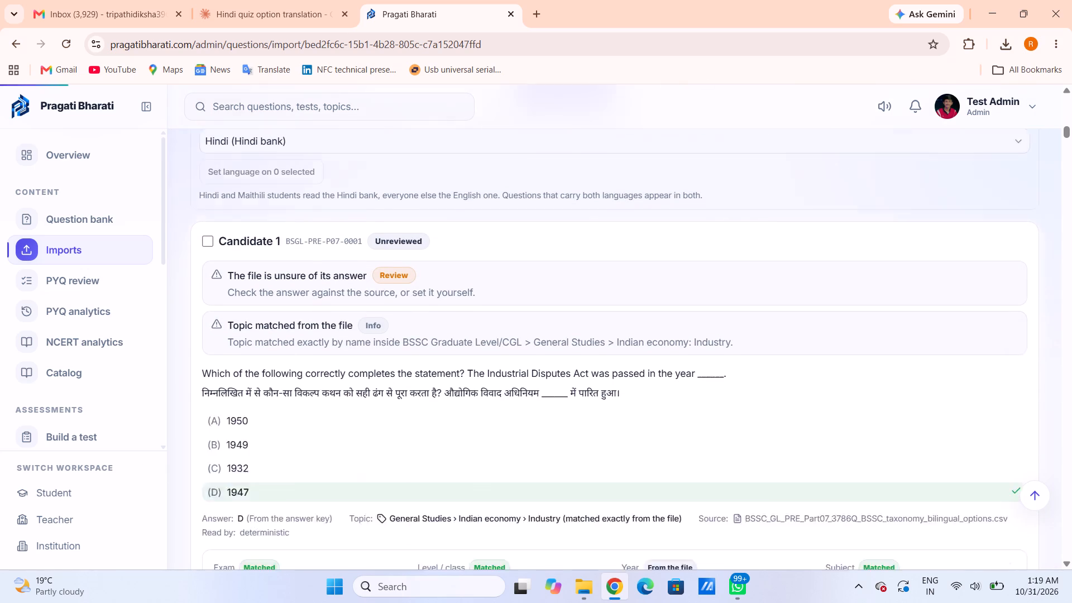
pyautogui.scroll(-5, 313, 398)
pyautogui.scroll(11, 314, 404)
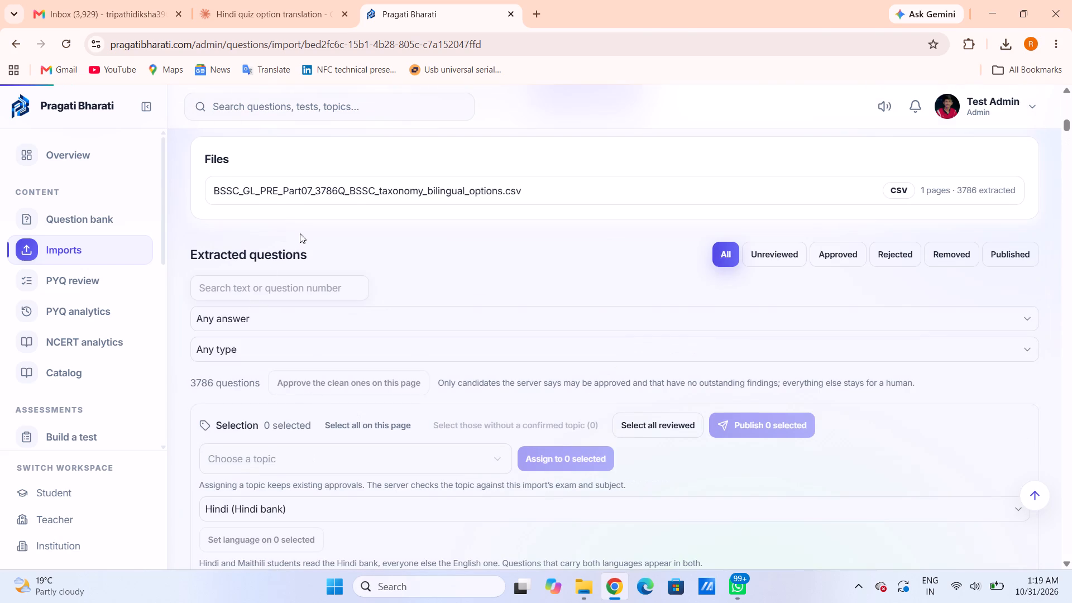
# Approve all candidates in the whole Part07 import and confirm the approval.
pyautogui.scroll(4, 320, 384)
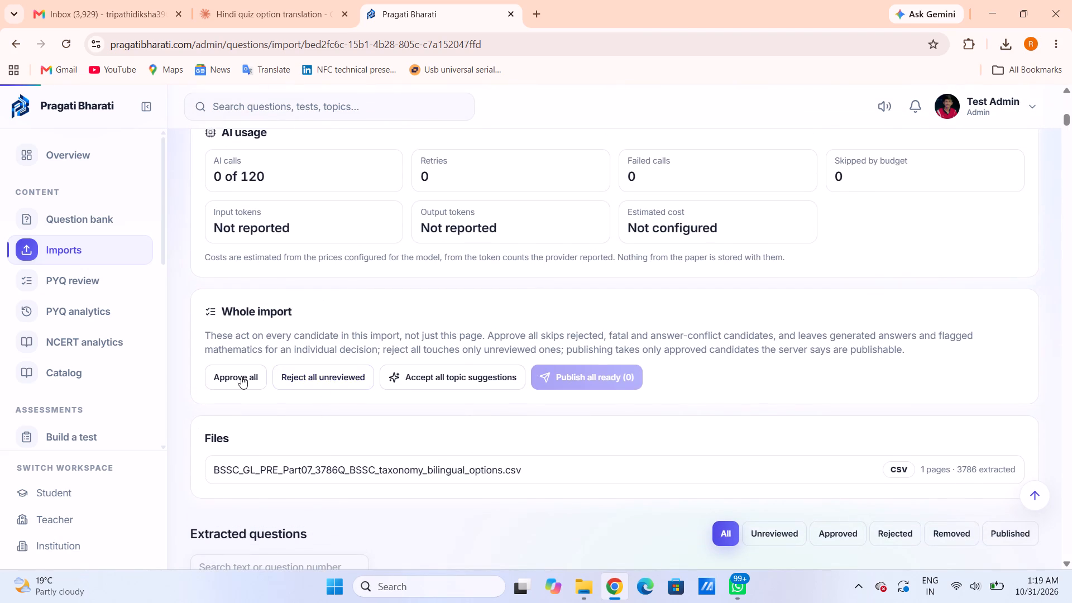
pyautogui.click(244, 371)
pyautogui.click(281, 372)
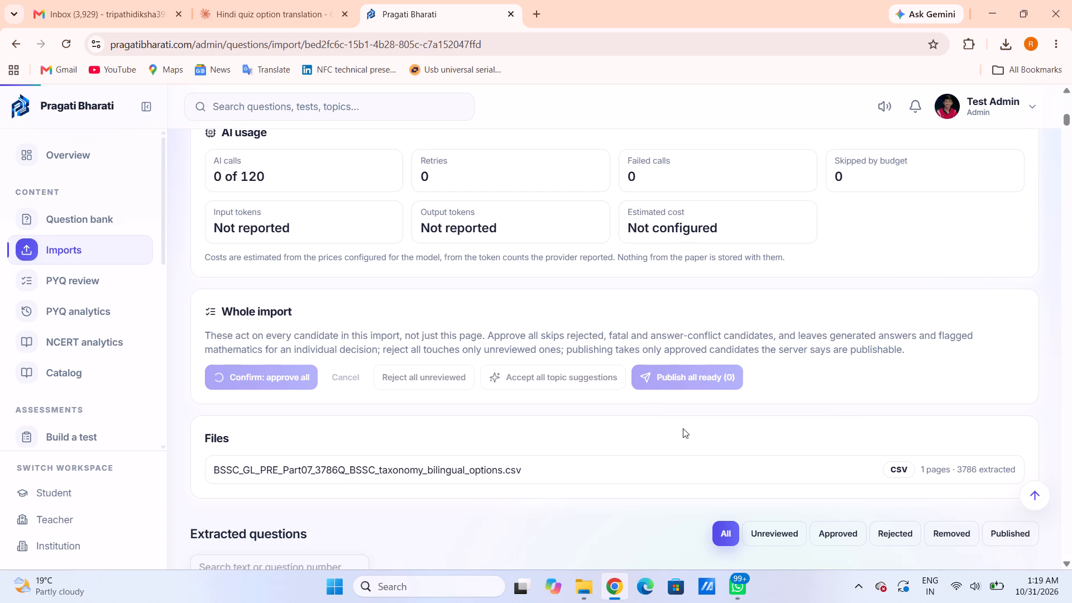
pyautogui.scroll(10, 676, 457)
pyautogui.scroll(-2, 688, 466)
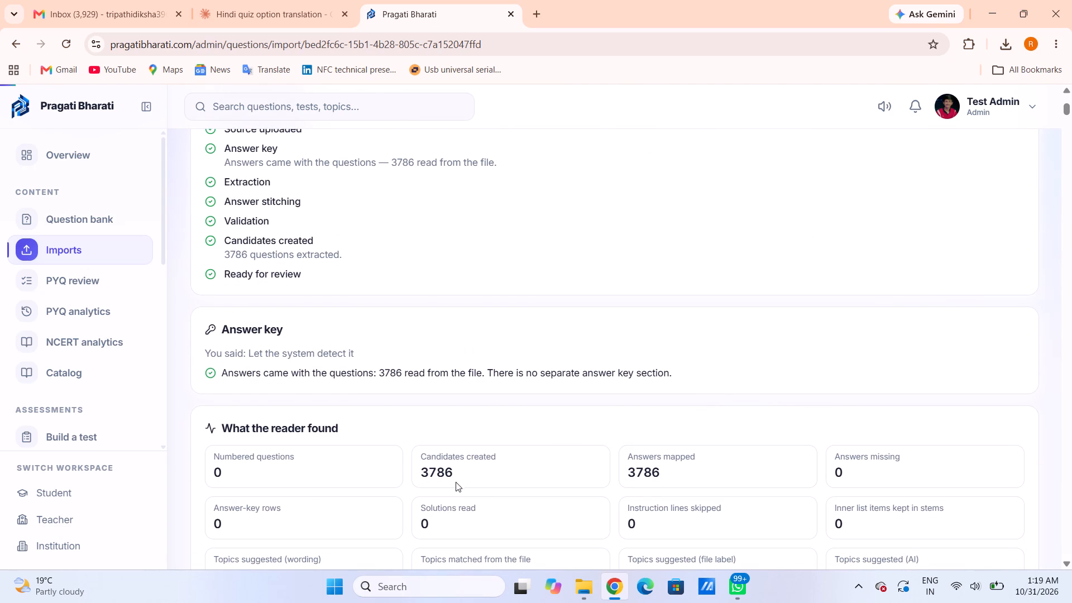
pyautogui.scroll(9, 459, 501)
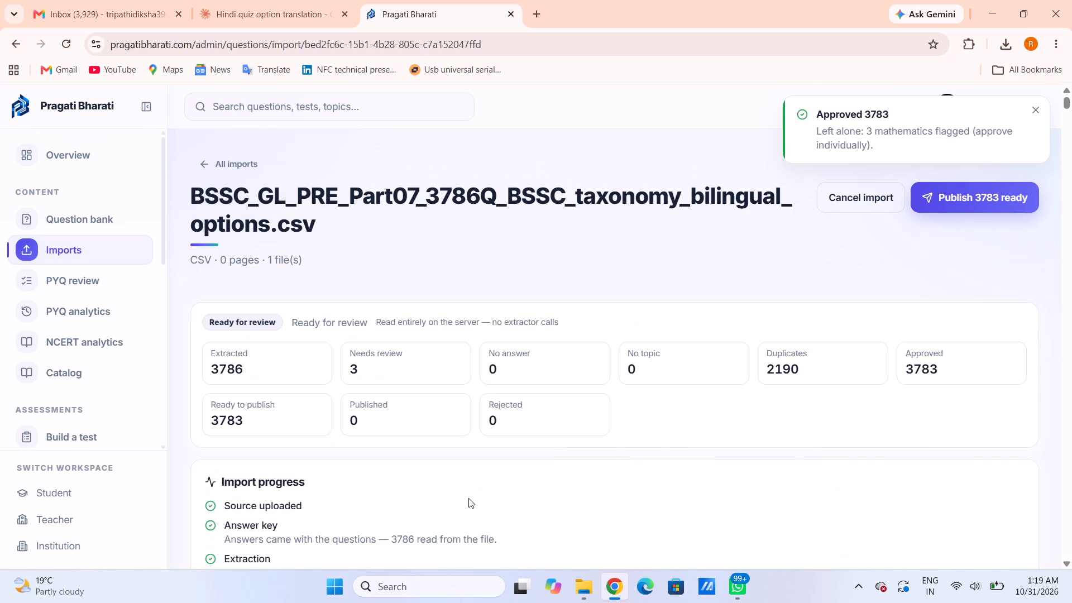
# Publish every ready question in the whole Part07 import.
pyautogui.scroll(-17, 468, 498)
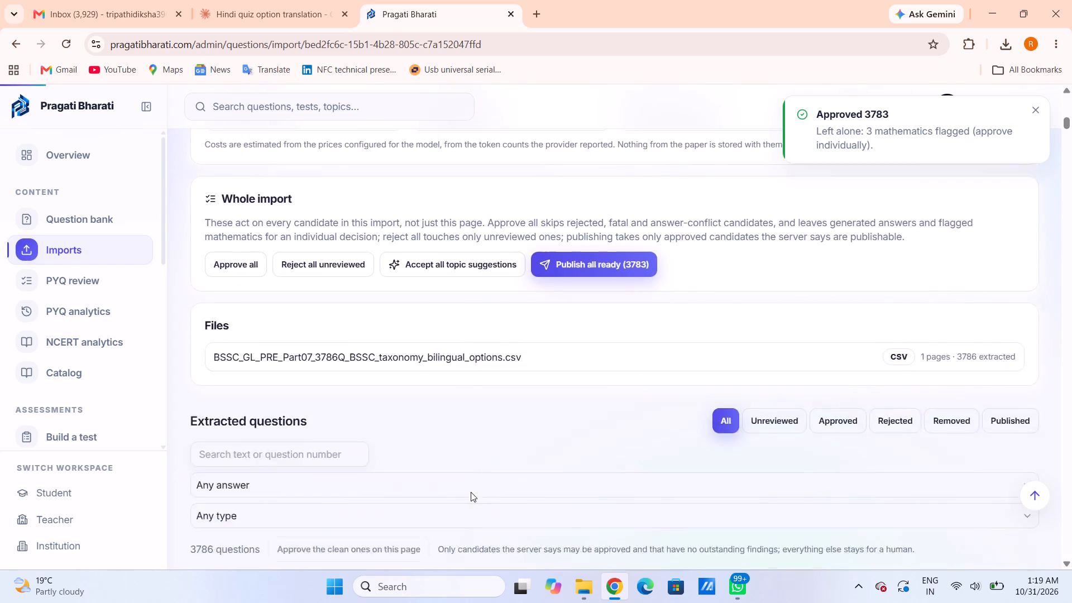
pyautogui.scroll(3, 528, 348)
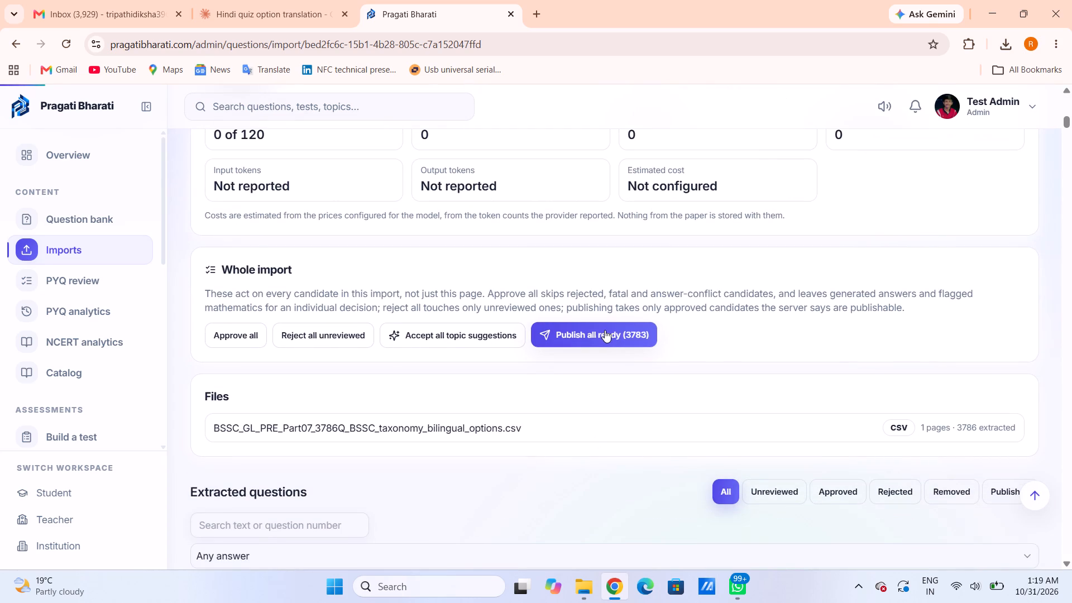
pyautogui.click(605, 328)
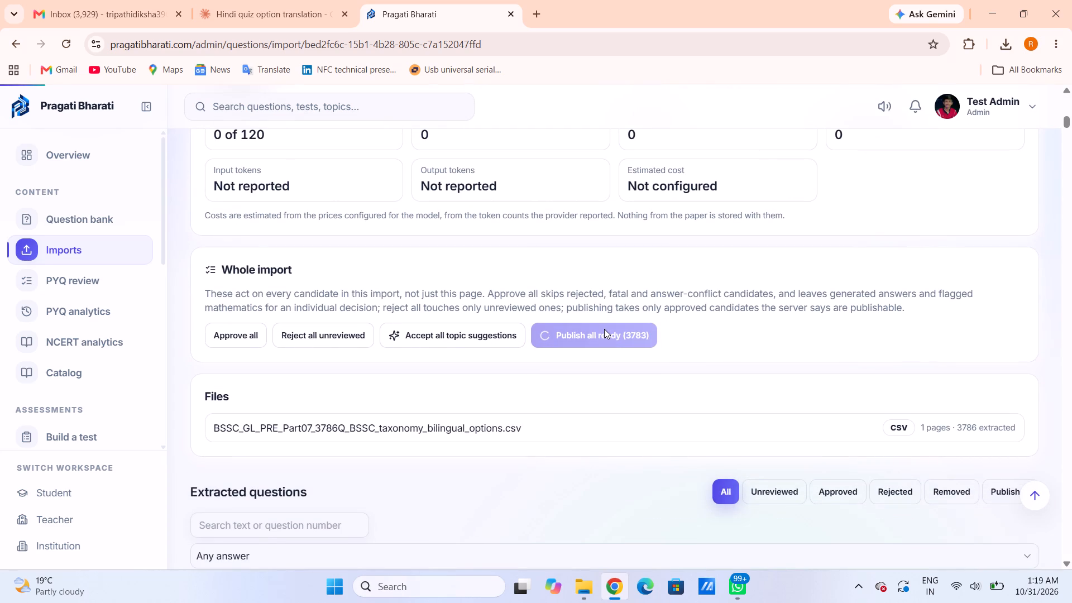
# Look through the first Part07 candidates' details, import progress and summary counts during the bulk publishing.
pyautogui.scroll(-6, 604, 329)
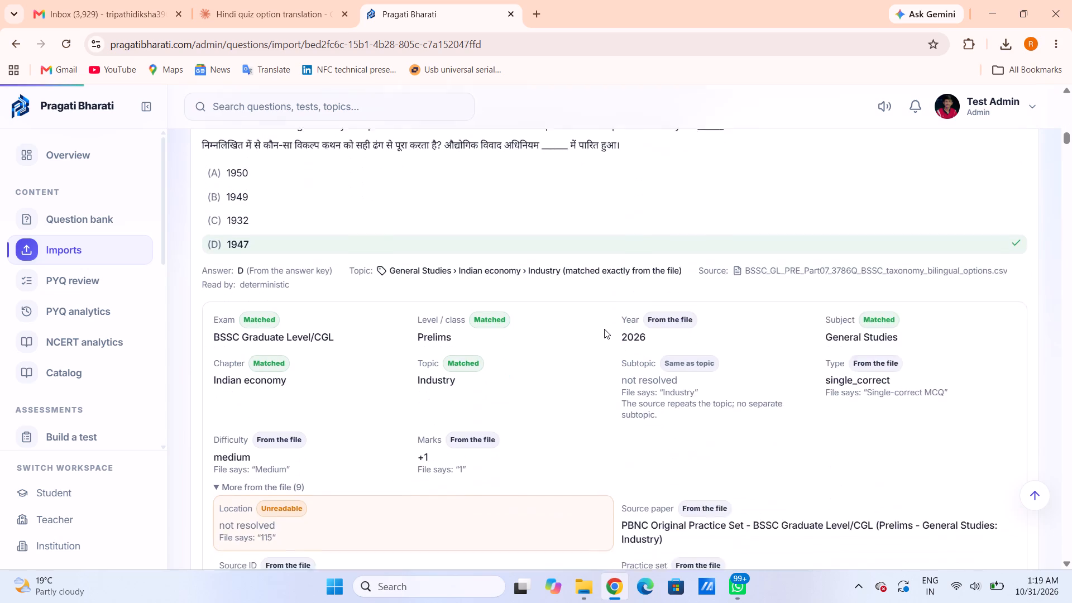
pyautogui.scroll(-8, 604, 329)
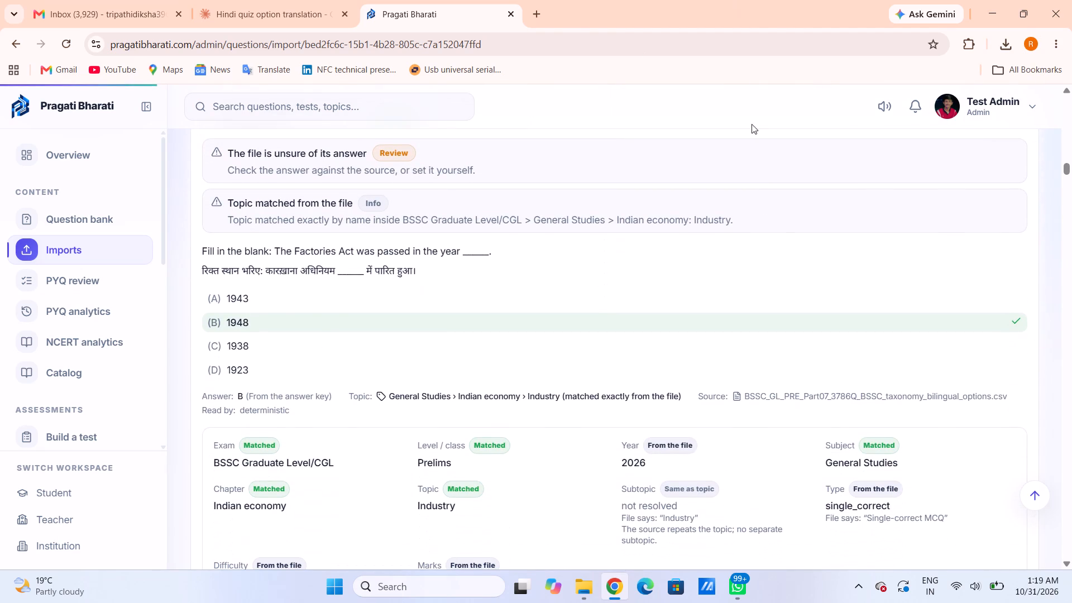
pyautogui.scroll(-9, 739, 413)
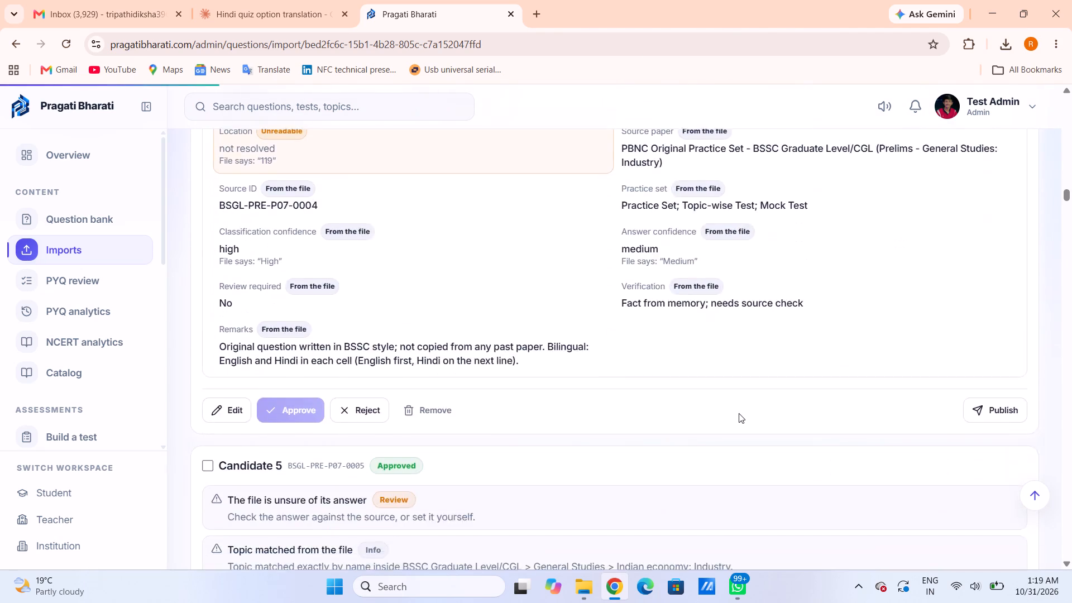
pyautogui.scroll(-11, 739, 413)
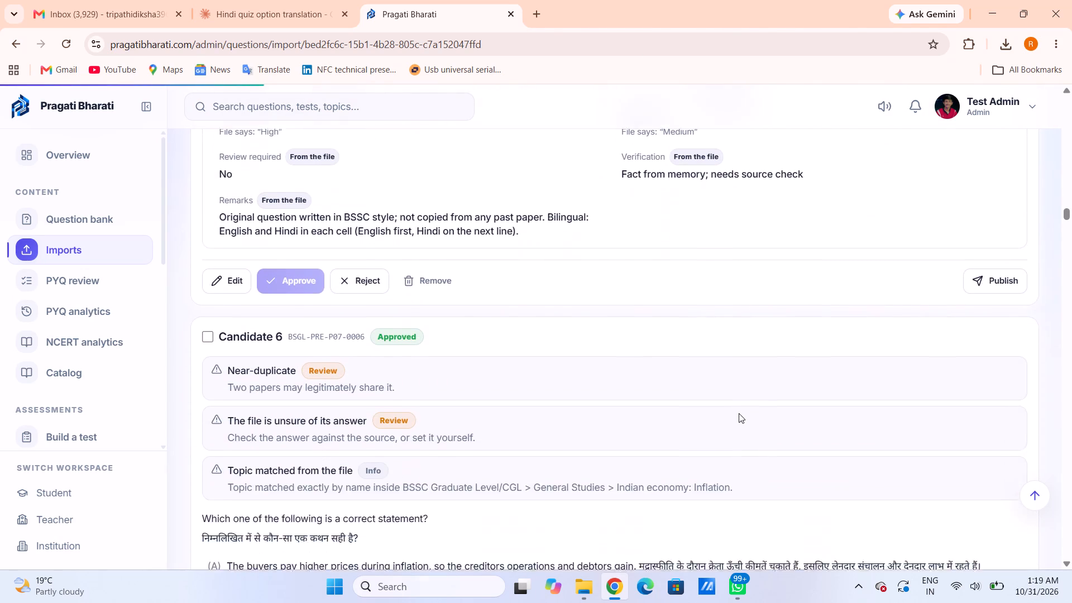
pyautogui.scroll(-2, 739, 413)
pyautogui.scroll(8, 678, 580)
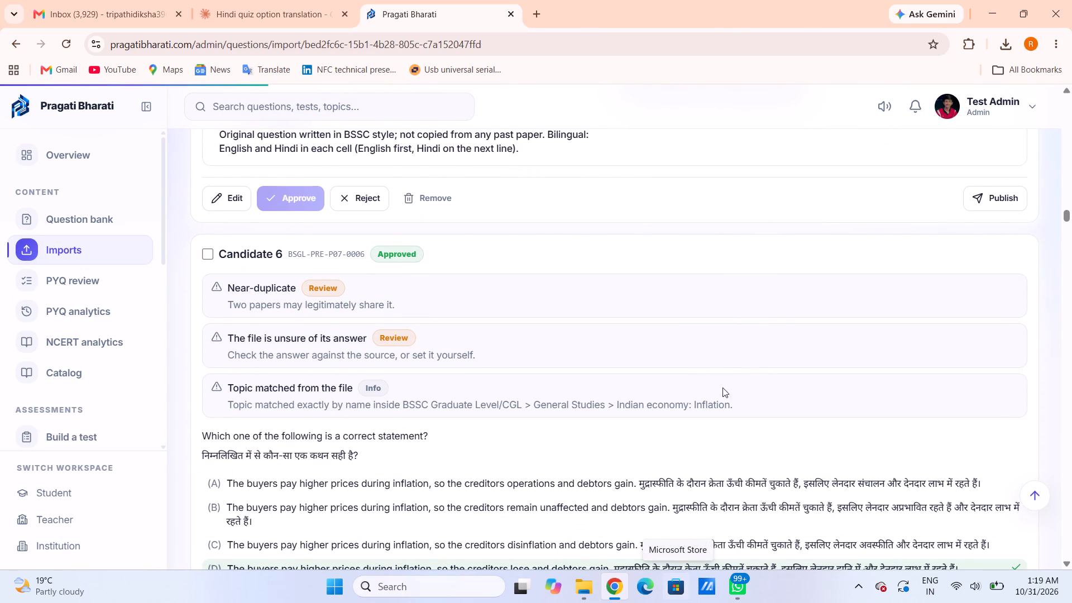
pyautogui.scroll(5, 723, 366)
pyautogui.scroll(18, 723, 363)
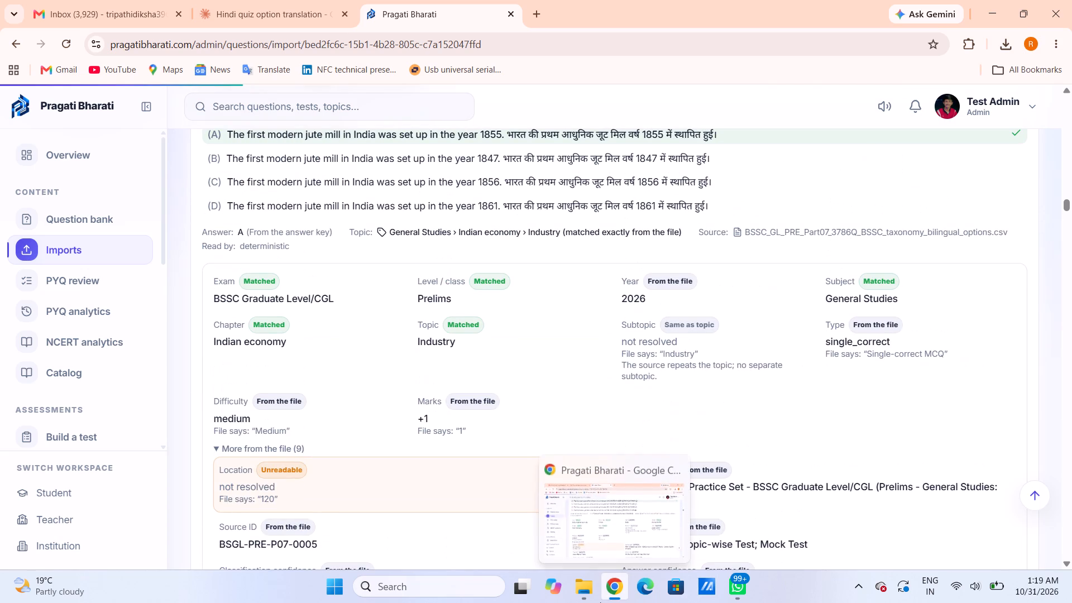
pyautogui.scroll(1, 600, 602)
pyautogui.scroll(20, 883, 327)
pyautogui.scroll(1, 883, 327)
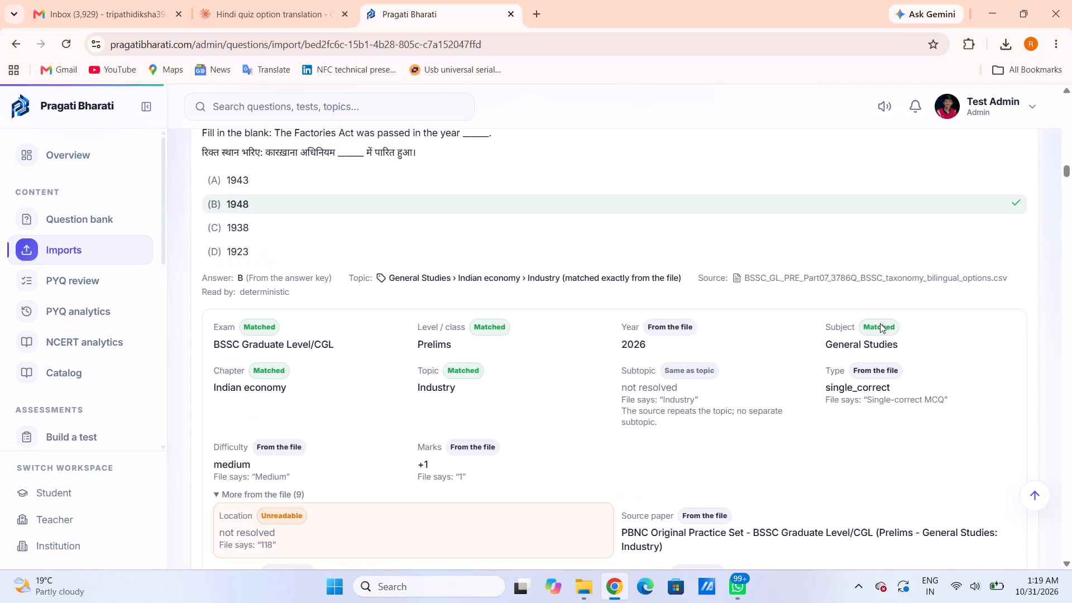
pyautogui.scroll(20, 880, 323)
pyautogui.scroll(15, 880, 323)
pyautogui.scroll(15, 865, 310)
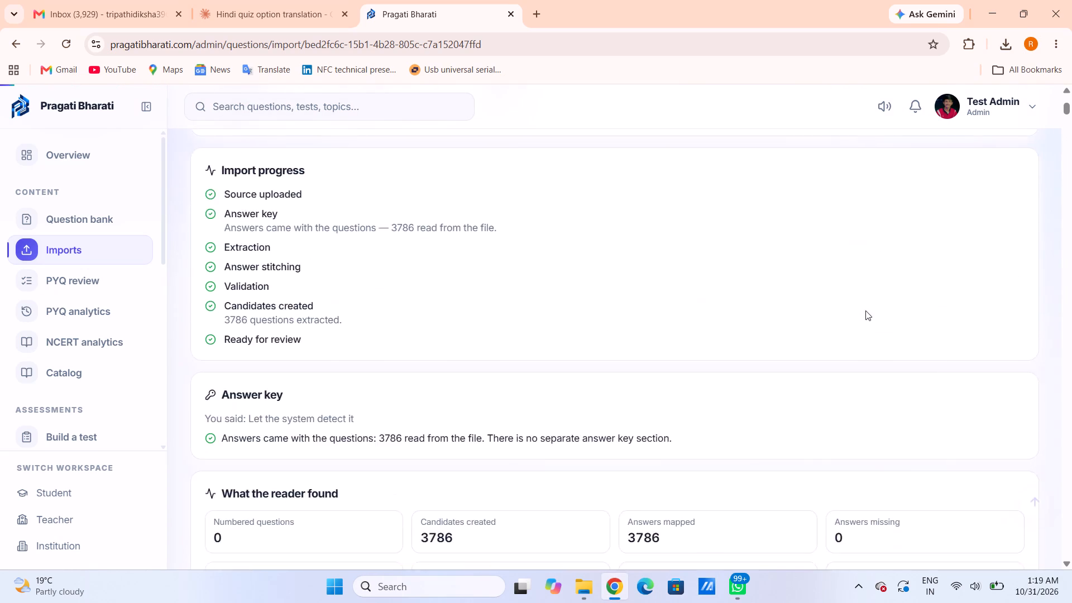
pyautogui.scroll(7, 865, 310)
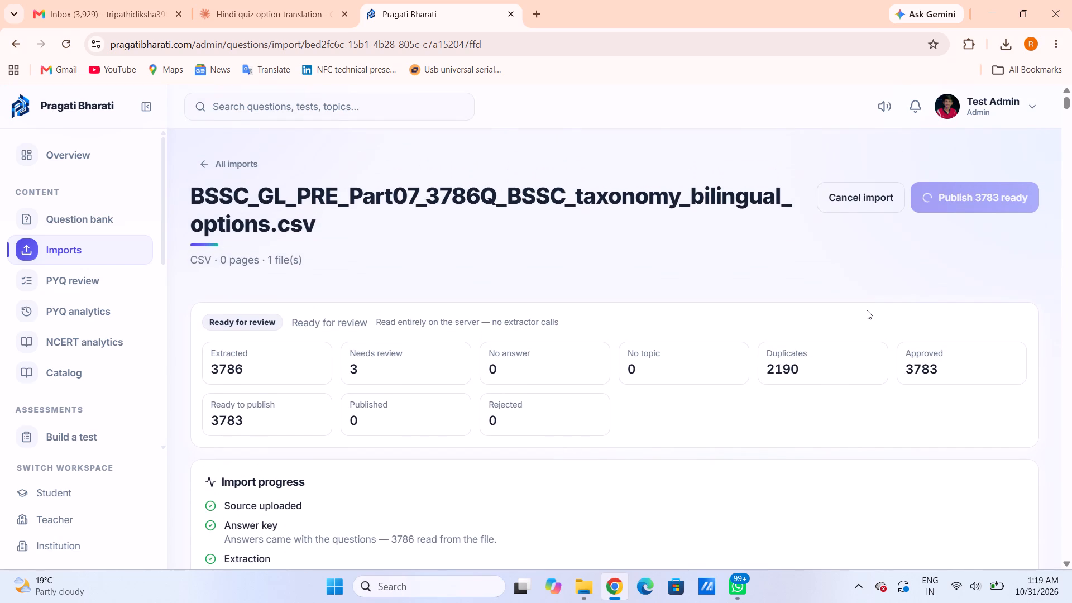